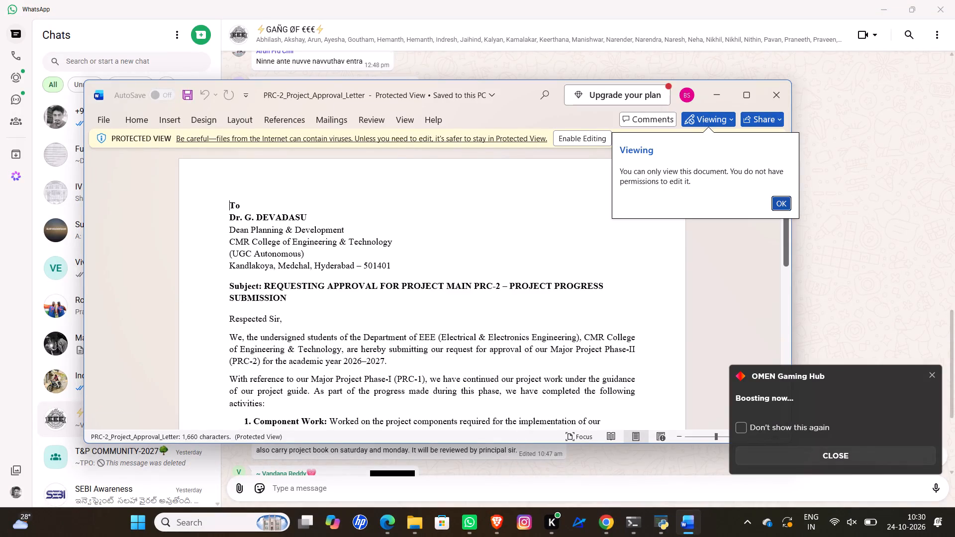
Maximize the PRC-2 project approval letter window to view the document at full-screen size.
left_click(752, 89)
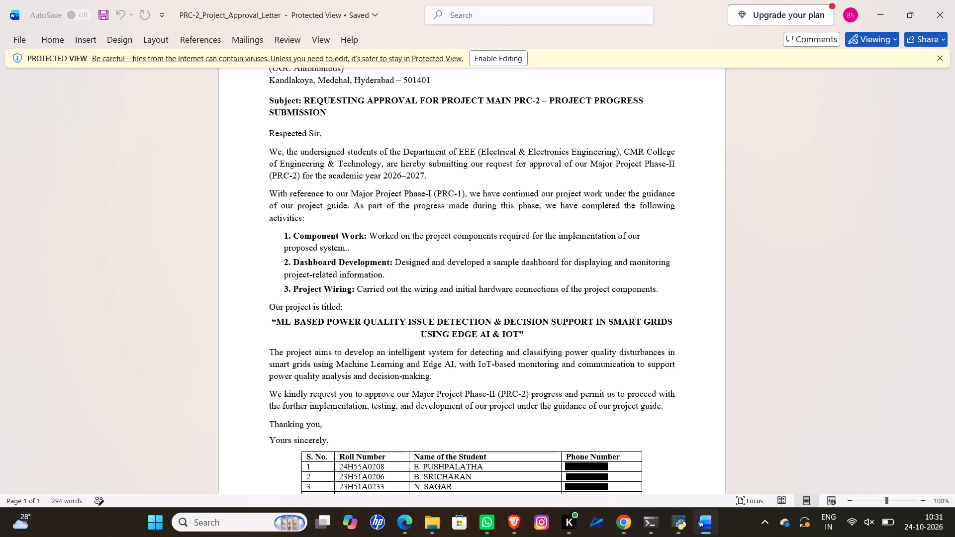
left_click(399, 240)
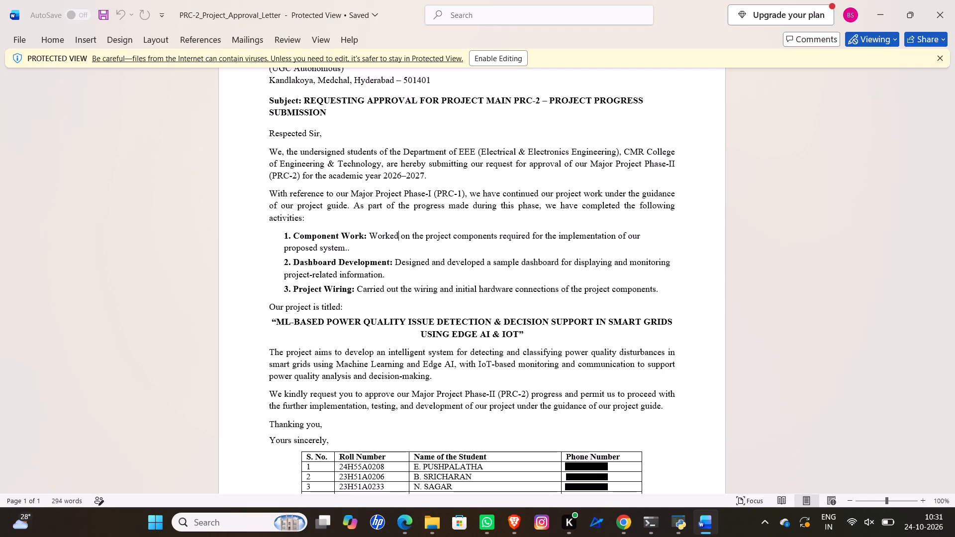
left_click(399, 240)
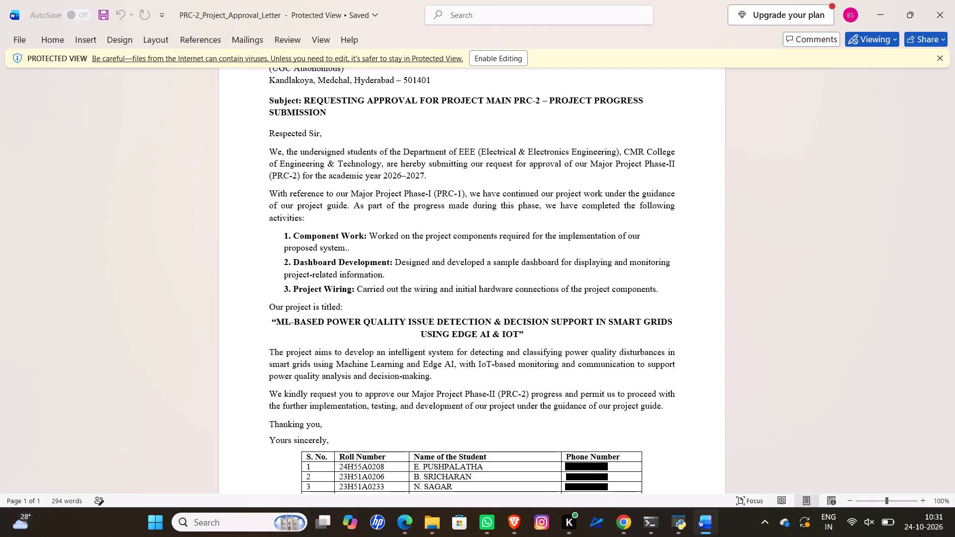
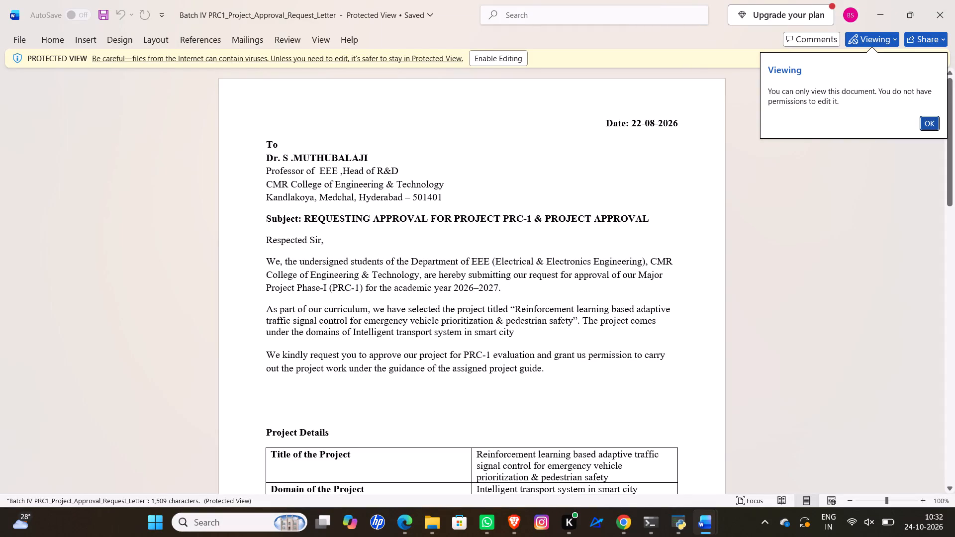
Copy the recipient block from "To" through the college address line in the PRC-1 approval request letter.
left_click(443, 195)
left_click_drag(443, 195, 283, 140)
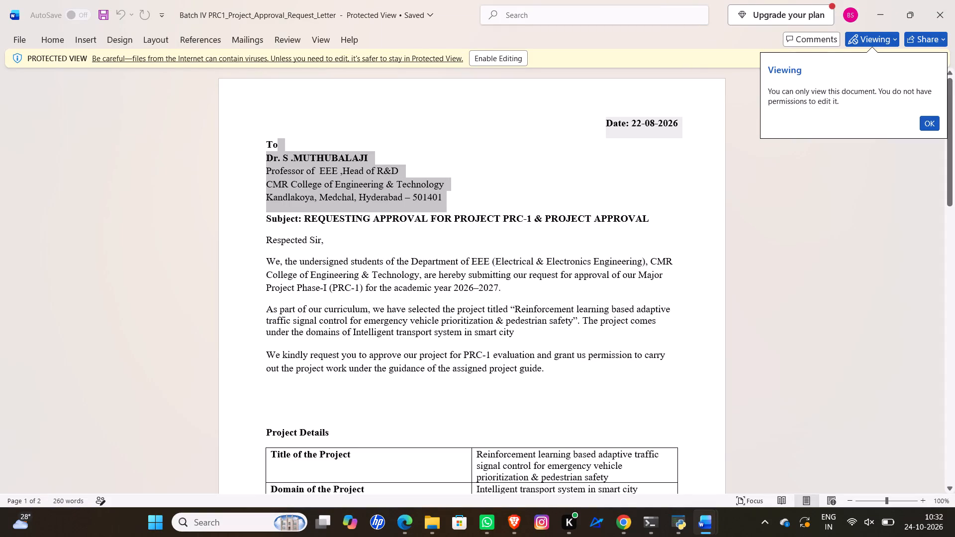
left_click_drag(283, 140, 262, 144)
key("ctrl+c")
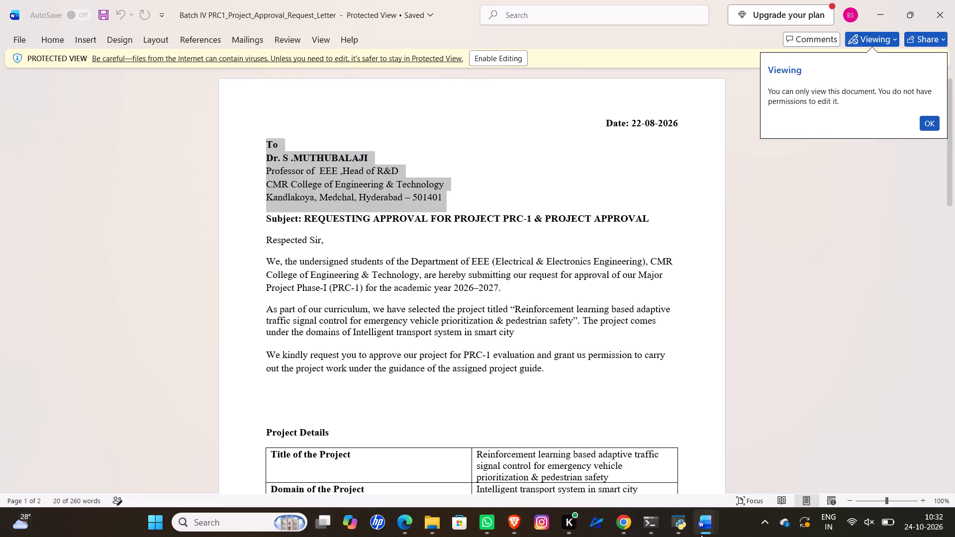
Switch to the PRC-2 project approval letter and enable editing for it.
left_click(659, 453)
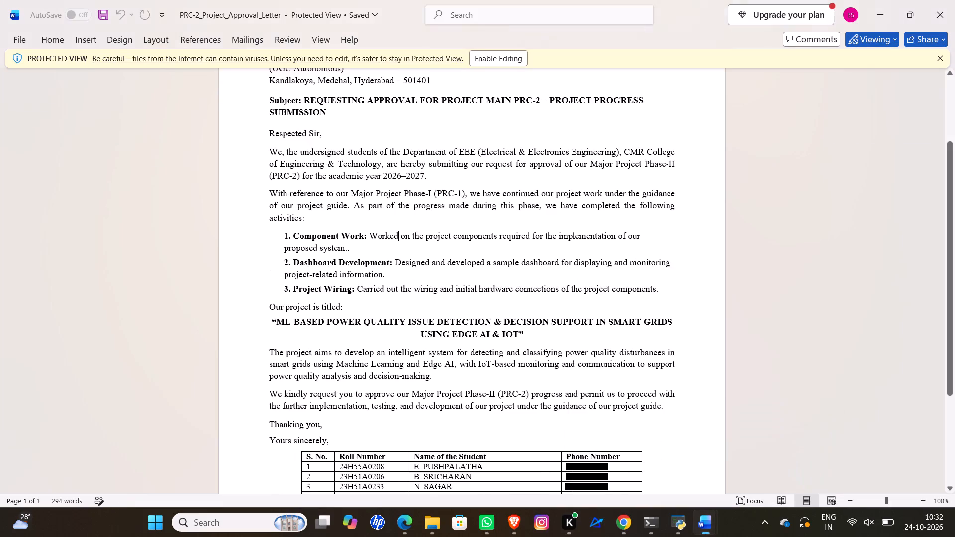
scroll(478, 243, "up", 5)
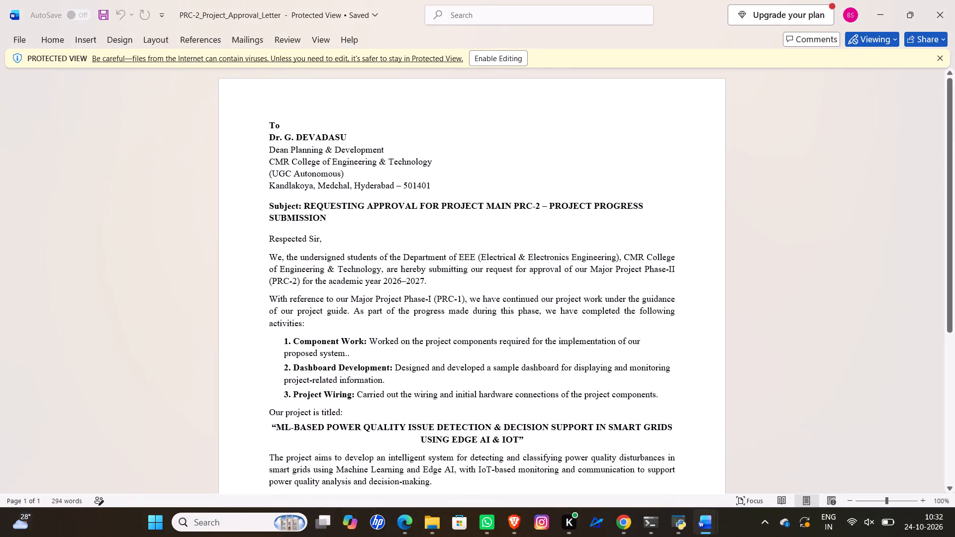
left_click(495, 62)
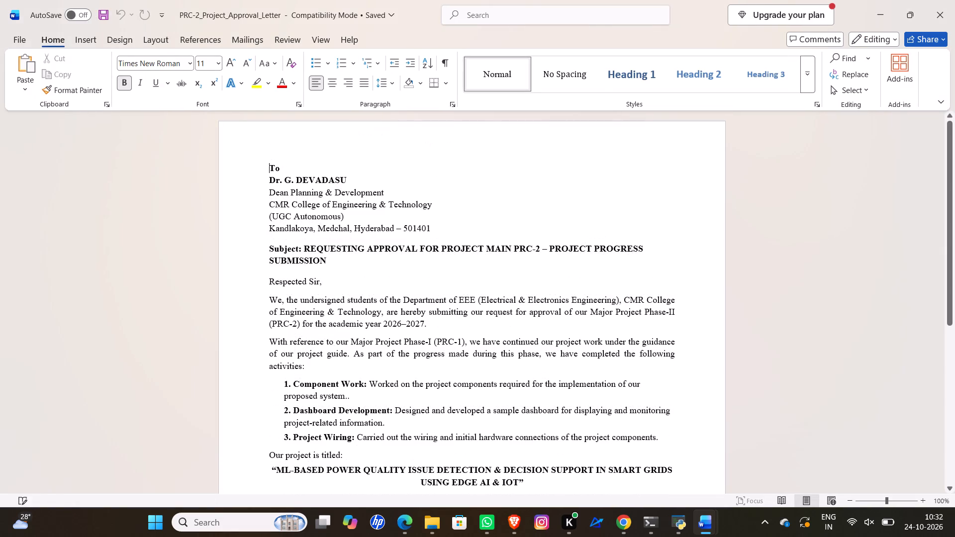
Replace the recipient block from "To" through the address line at the top of the PRC-2 letter with the copied block.
left_click(435, 229)
left_click_drag(435, 229, 288, 164)
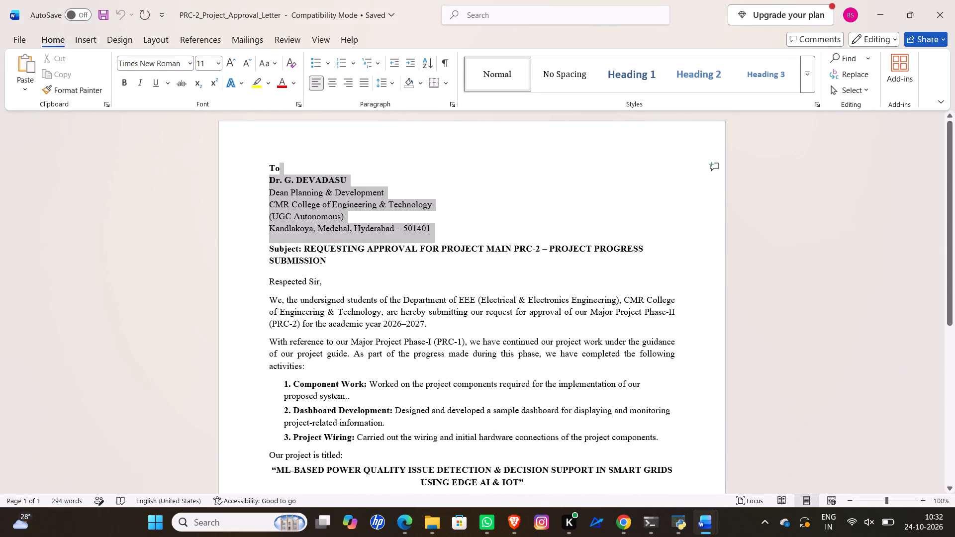
left_click_drag(288, 164, 270, 170)
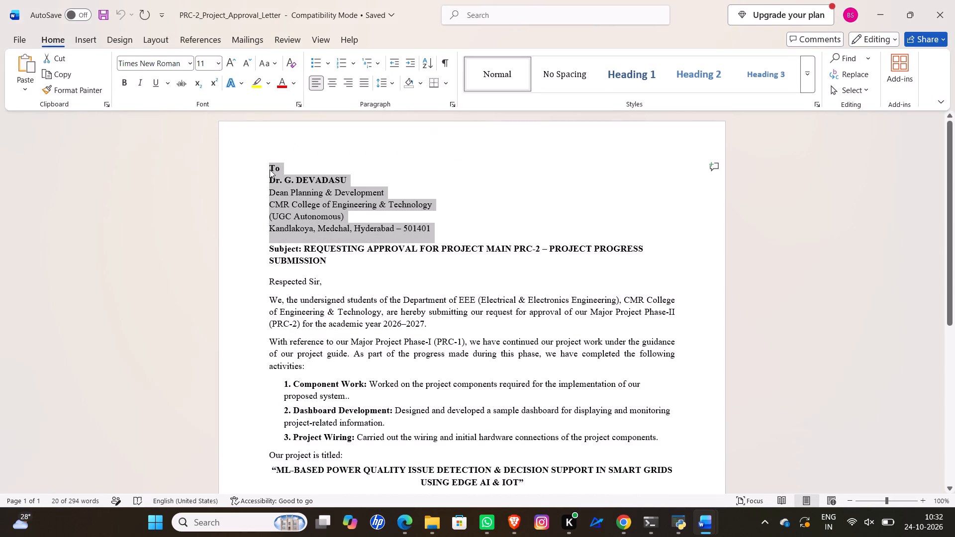
key("ctrl+v")
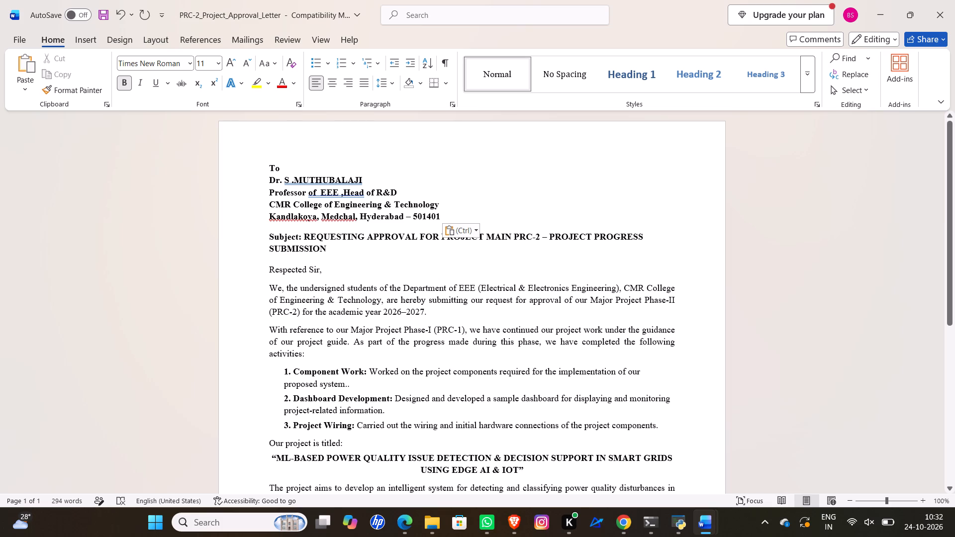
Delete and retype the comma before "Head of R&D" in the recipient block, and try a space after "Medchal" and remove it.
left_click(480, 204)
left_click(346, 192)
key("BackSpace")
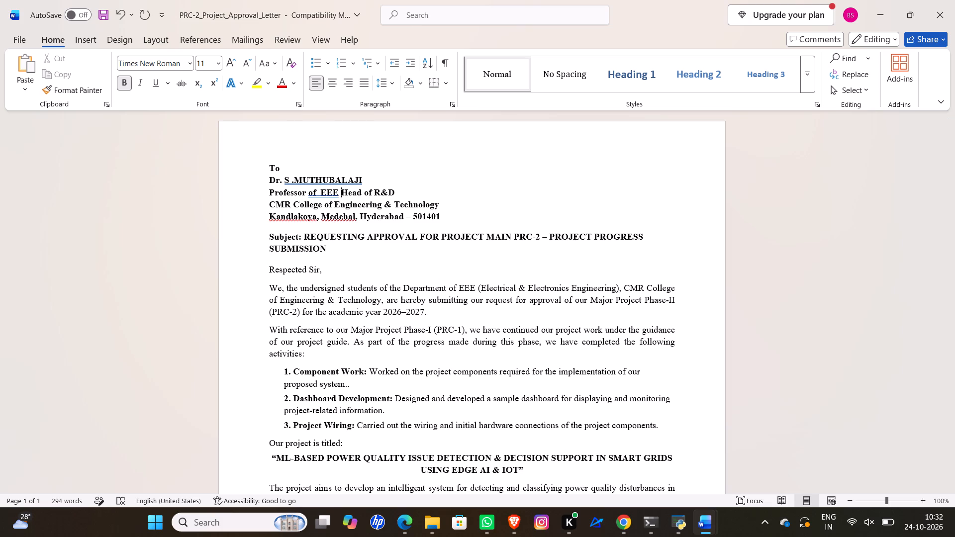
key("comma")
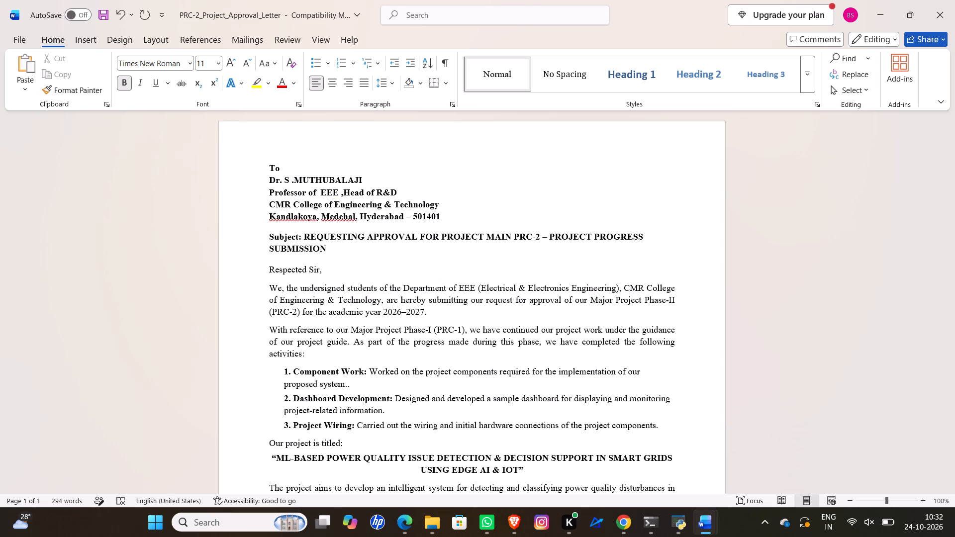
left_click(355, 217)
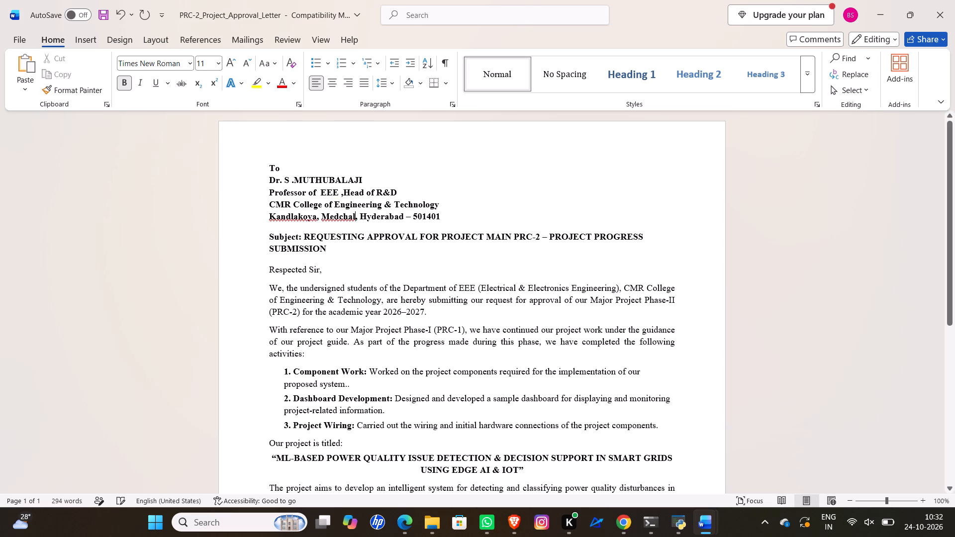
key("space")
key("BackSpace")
Copy the project title from "Reinforcement learning" through "pedestrian safety" in the PRC-1 letter's body and return to the PRC-2 letter.
scroll(325, 231, "down", 1)
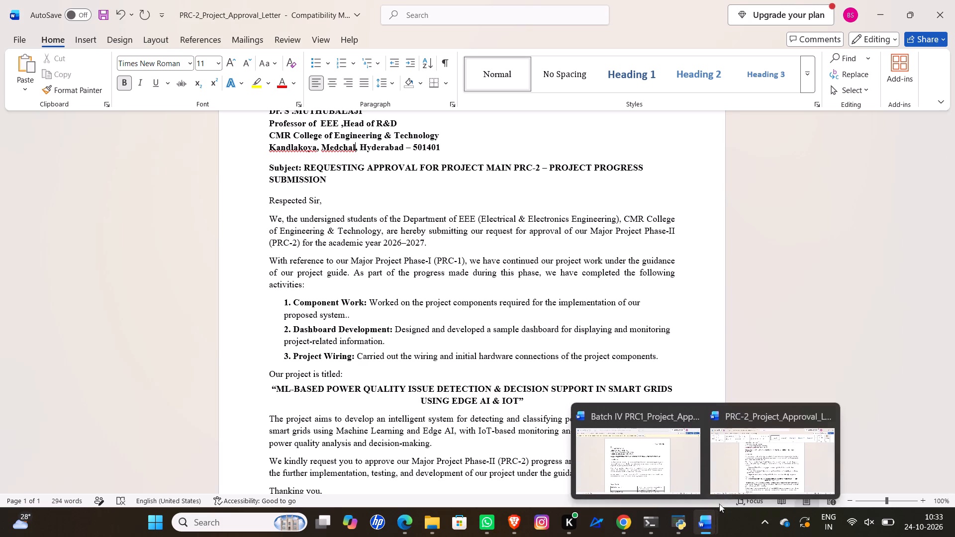
left_click(747, 468)
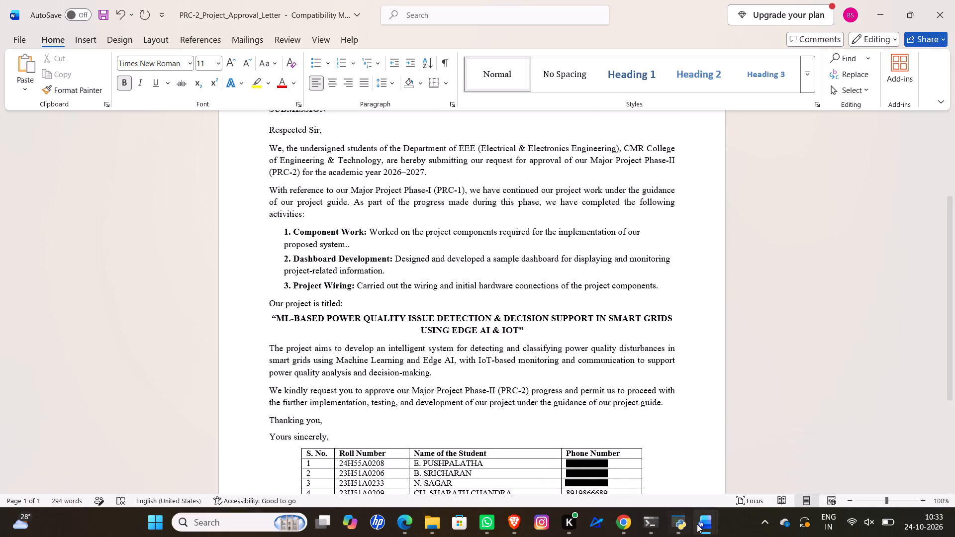
left_click(649, 453)
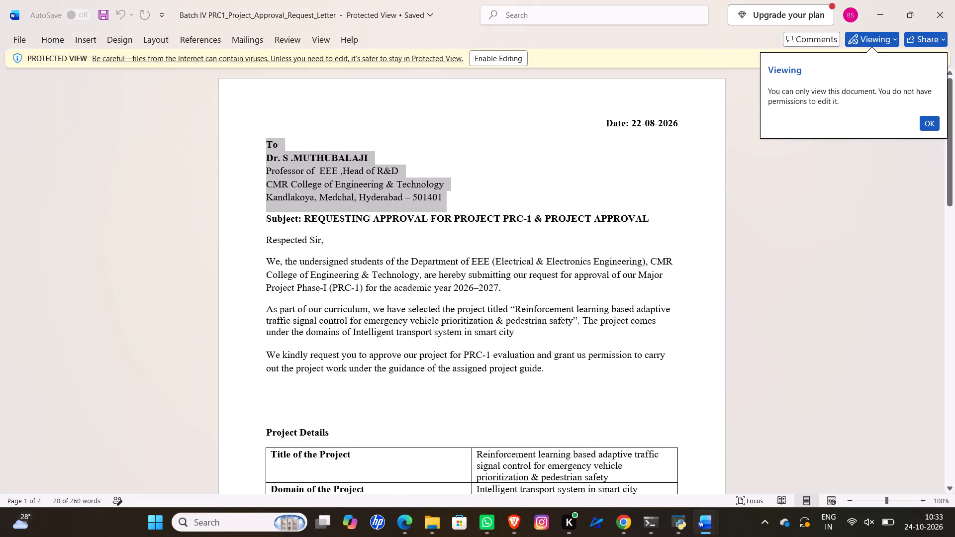
left_click(519, 368)
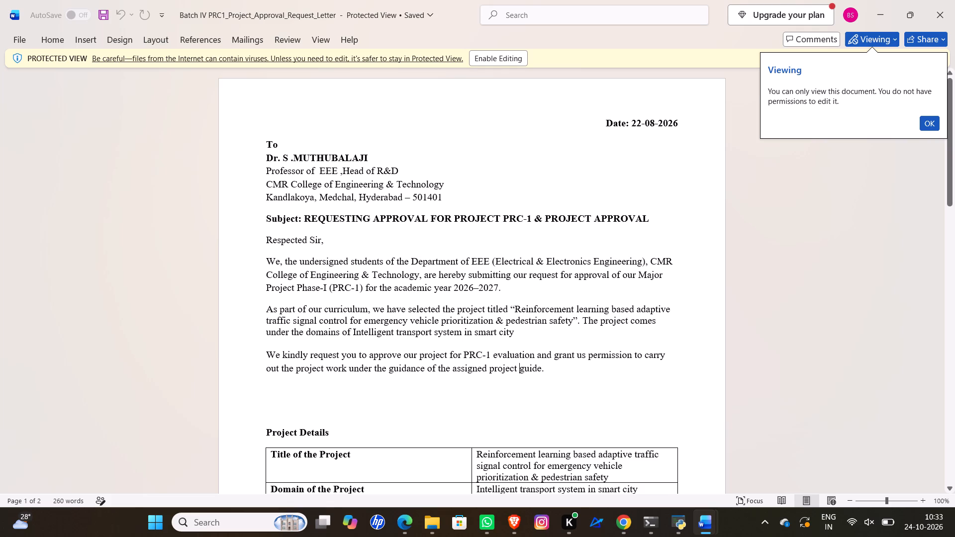
left_click(574, 319)
left_click_drag(574, 319, 536, 315)
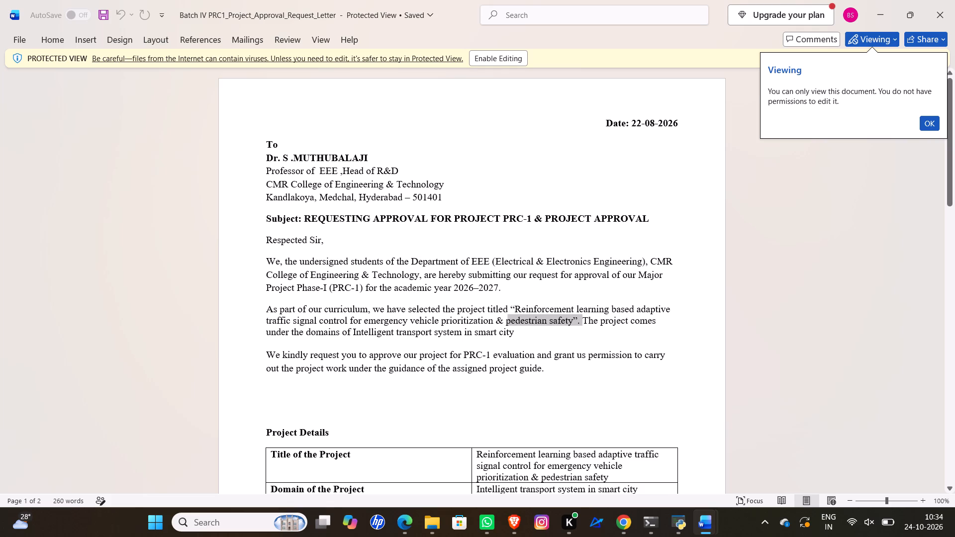
left_click_drag(536, 315, 520, 310)
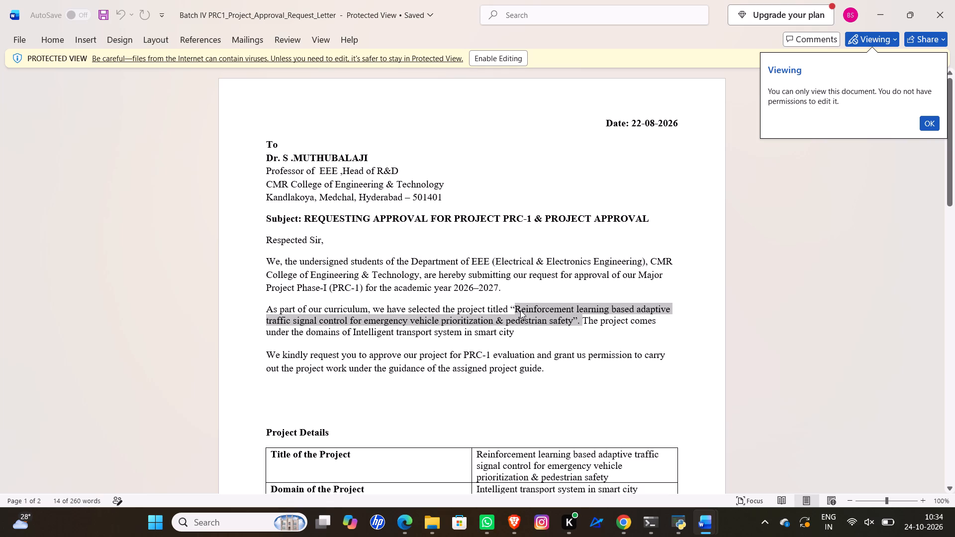
key("ctrl+c")
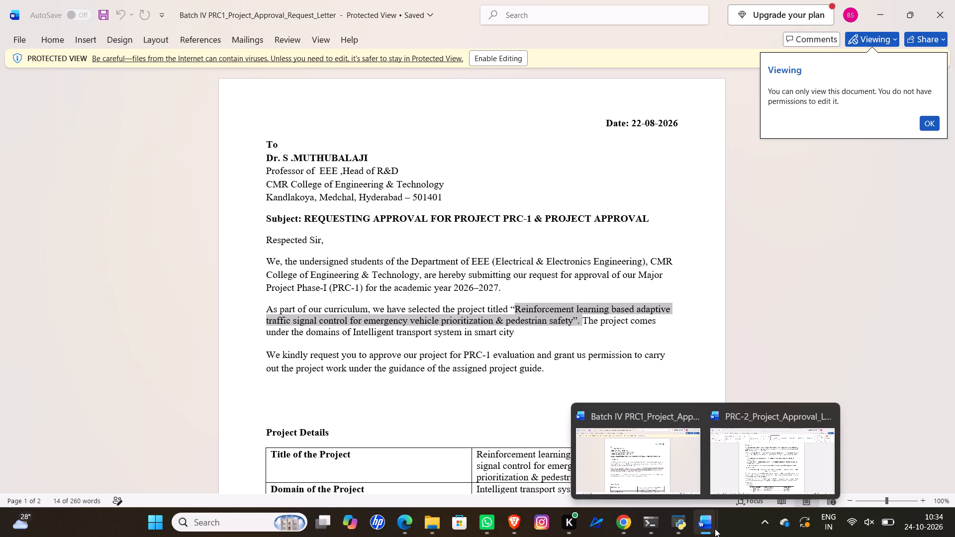
left_click(730, 453)
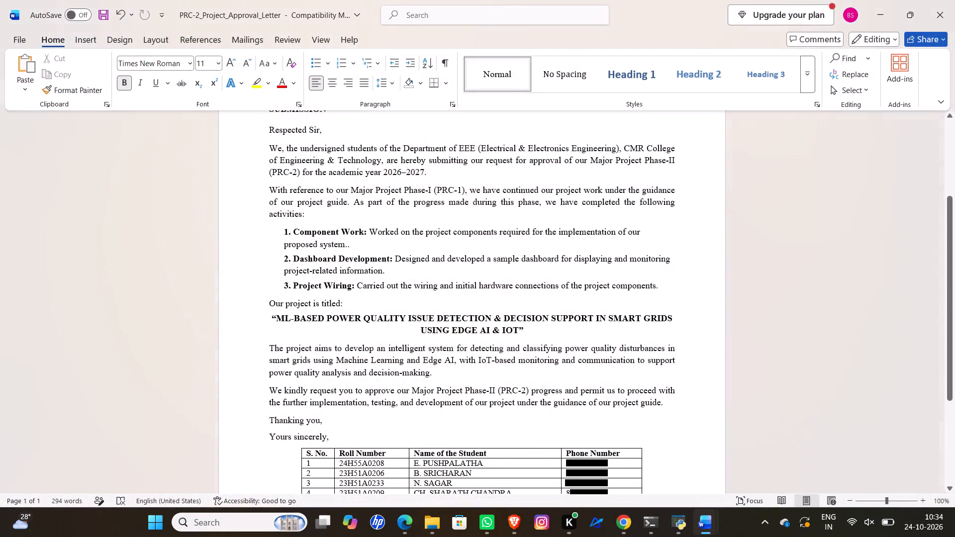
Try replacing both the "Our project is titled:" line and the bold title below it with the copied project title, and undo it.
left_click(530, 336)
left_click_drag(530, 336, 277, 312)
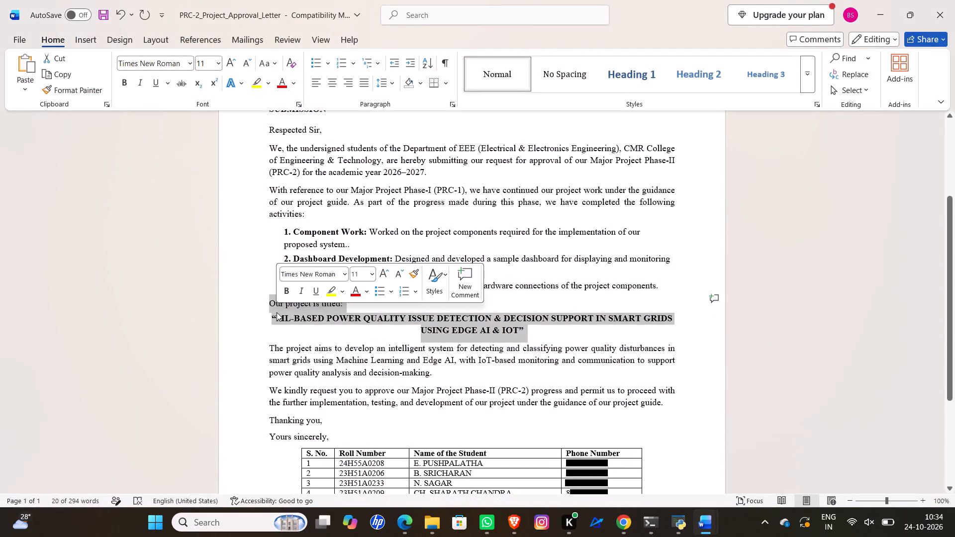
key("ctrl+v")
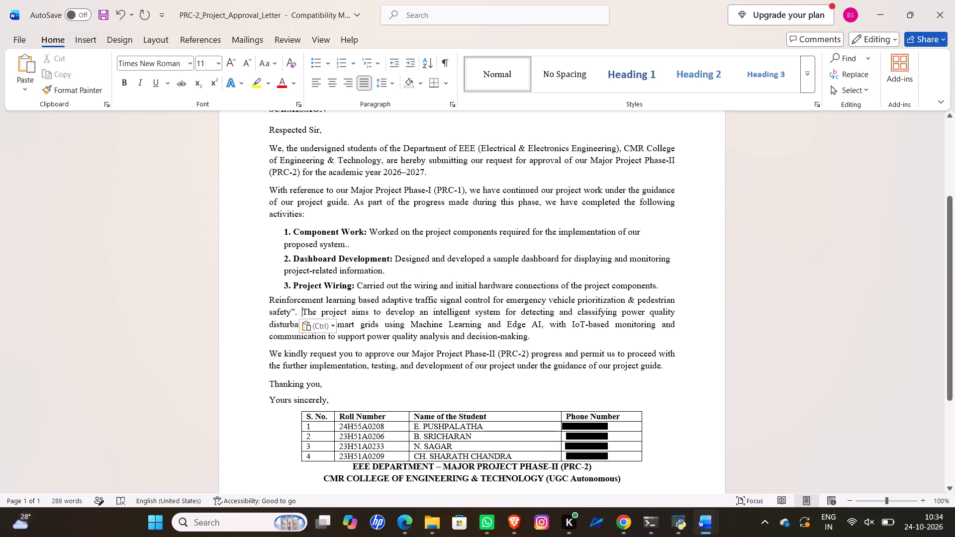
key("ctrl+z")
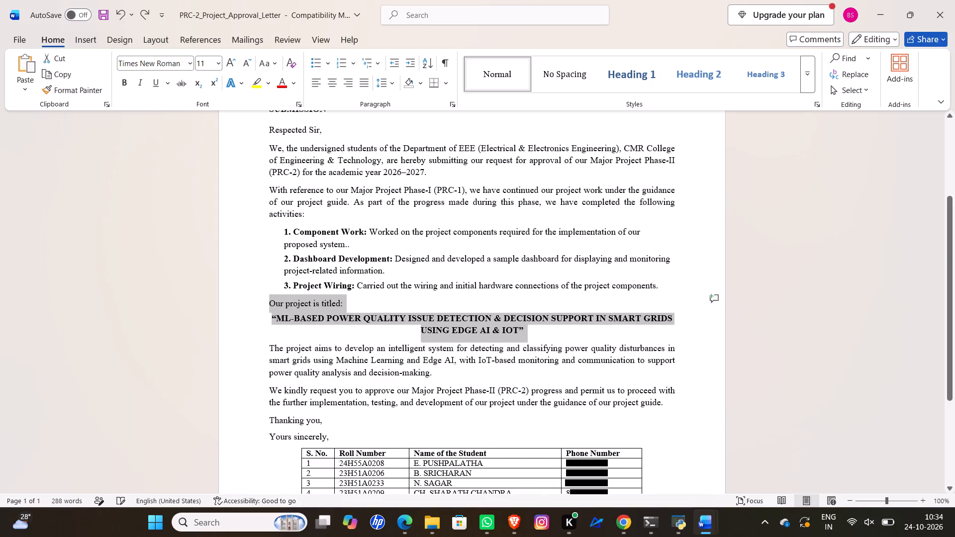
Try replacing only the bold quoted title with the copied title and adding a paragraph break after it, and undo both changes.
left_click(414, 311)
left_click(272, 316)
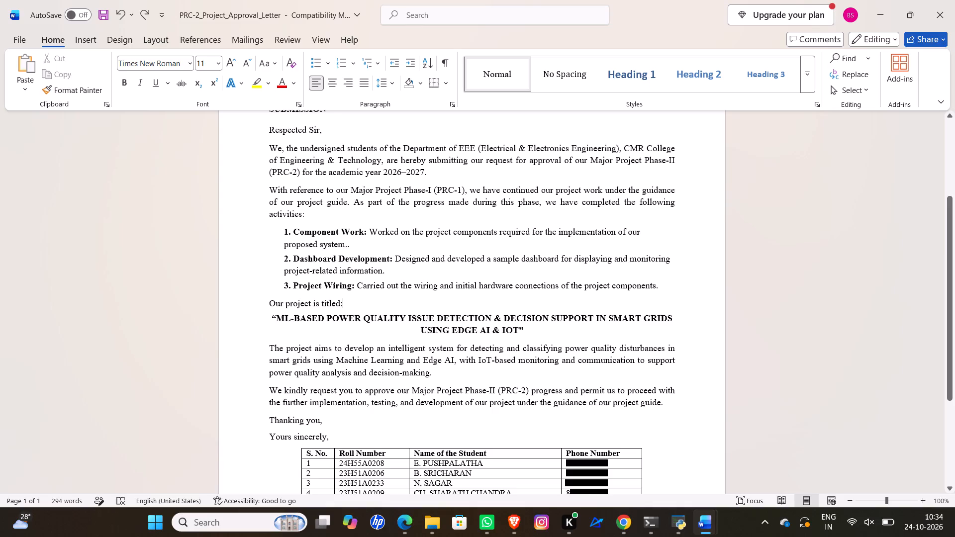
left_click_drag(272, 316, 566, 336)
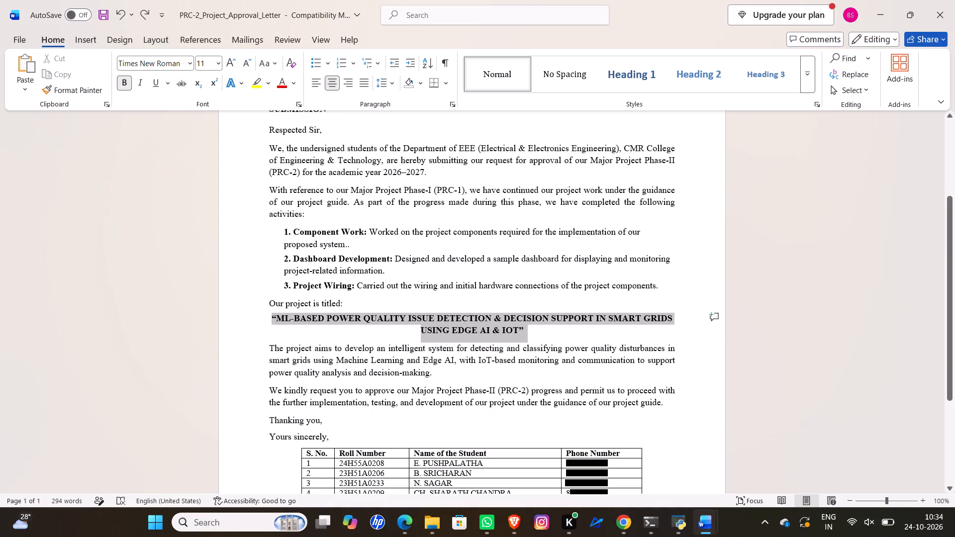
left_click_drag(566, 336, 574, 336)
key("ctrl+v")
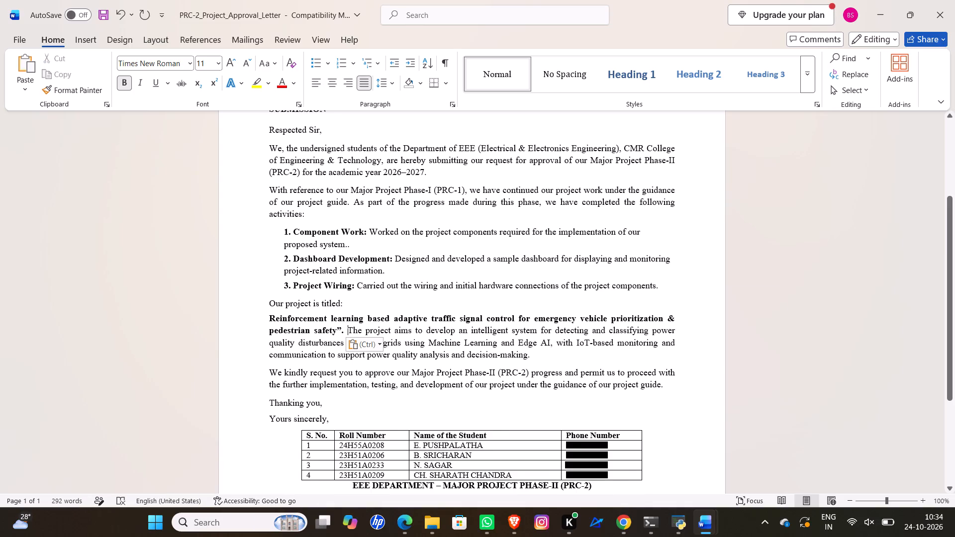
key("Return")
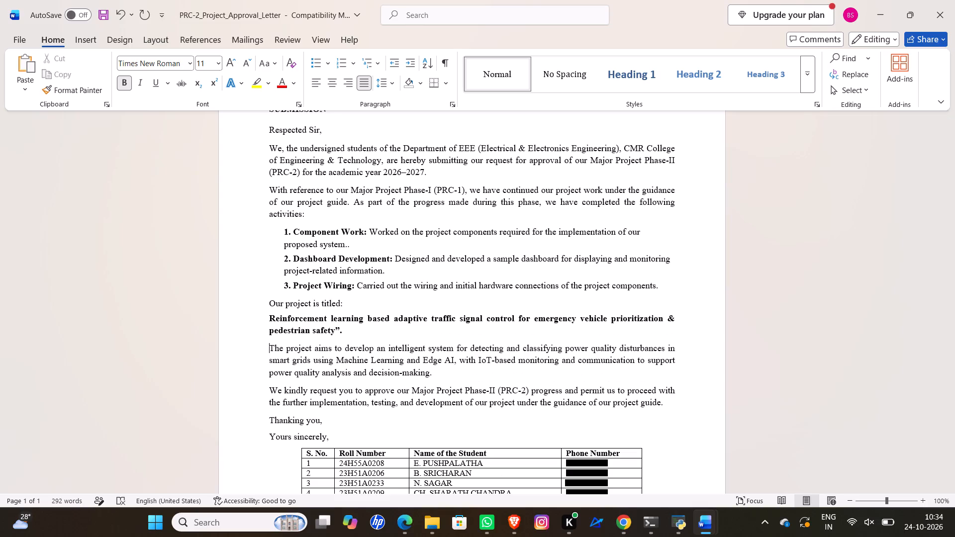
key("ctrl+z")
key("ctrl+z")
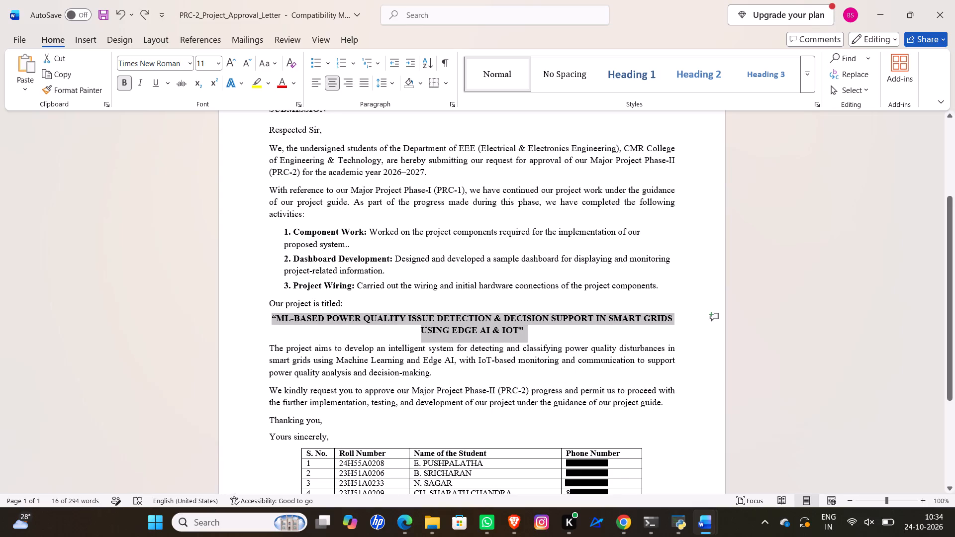
Replace the bold title inside the opening quotation mark with the copied project title, and start the following description as a separate paragraph.
double_click(523, 318)
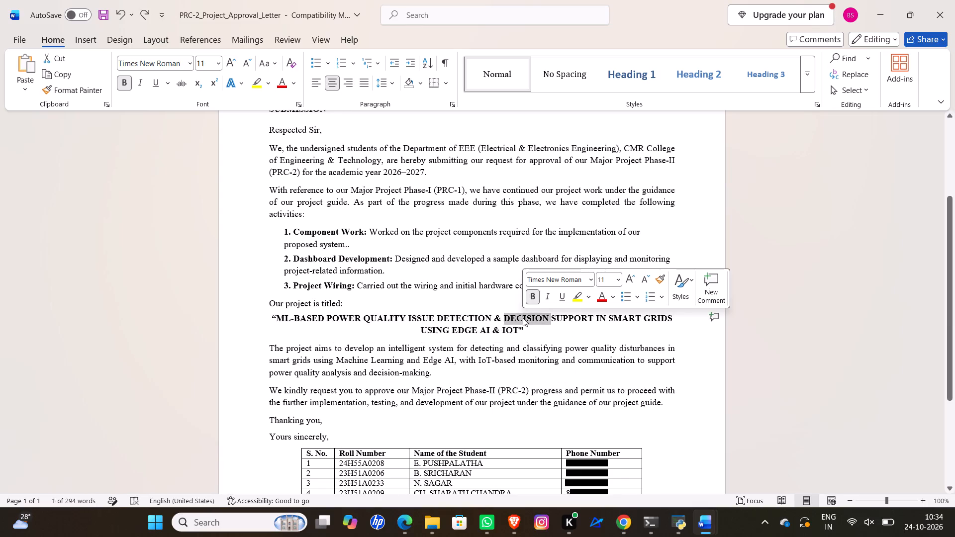
left_click(529, 336)
left_click_drag(529, 336, 411, 288)
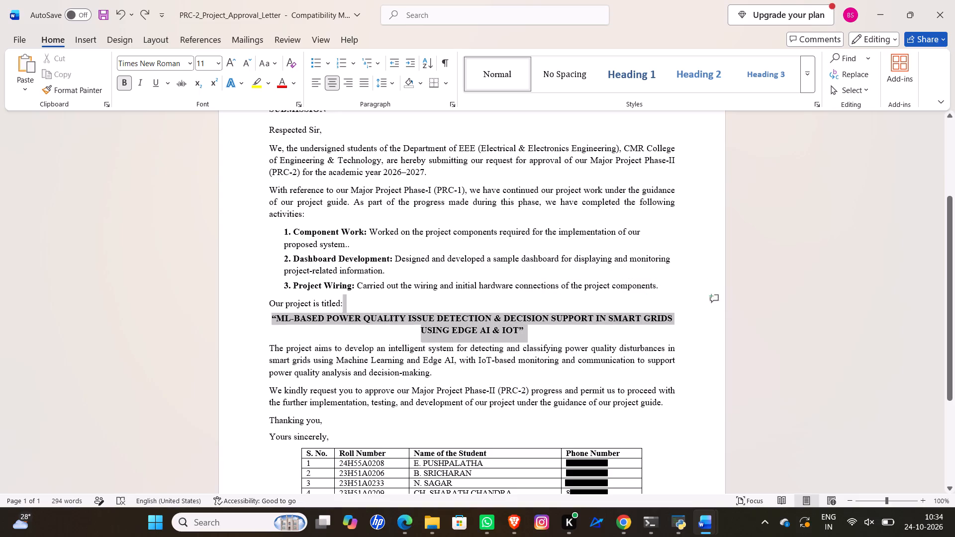
left_click_drag(411, 288, 274, 315)
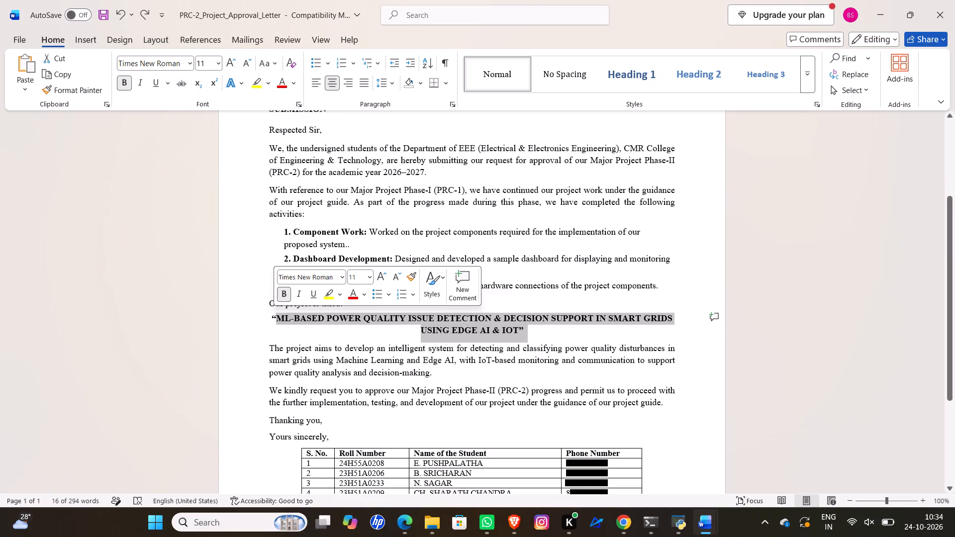
left_click(284, 293)
left_click(284, 293)
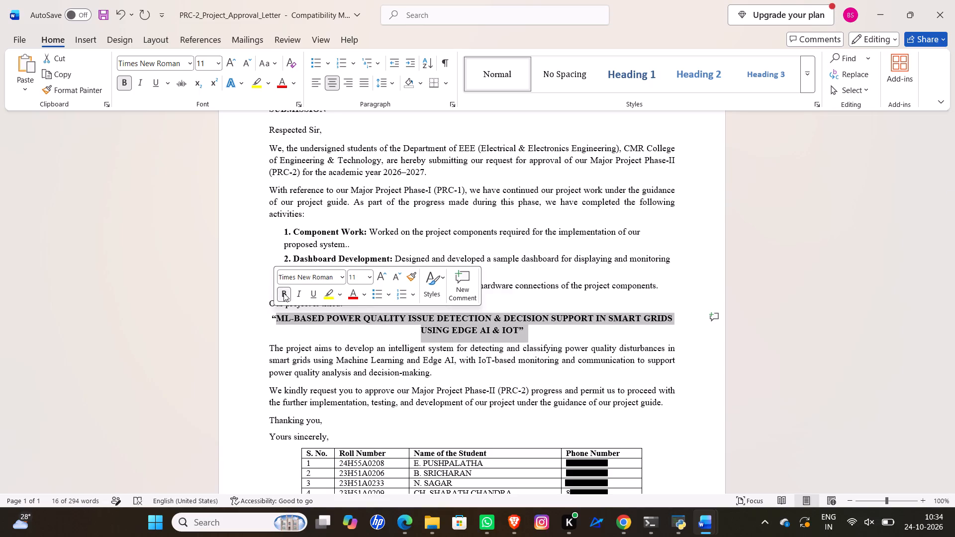
left_click(284, 293)
key("ctrl+v")
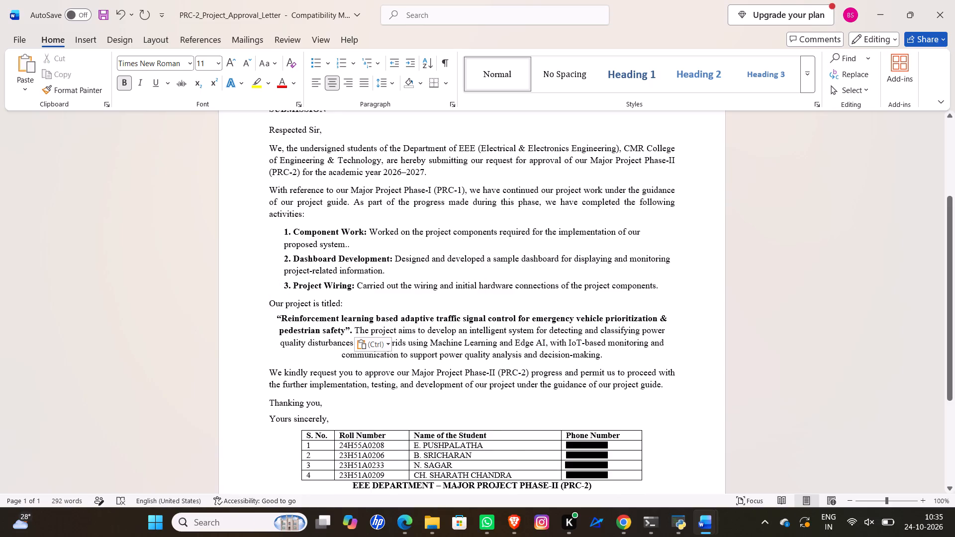
key("Return")
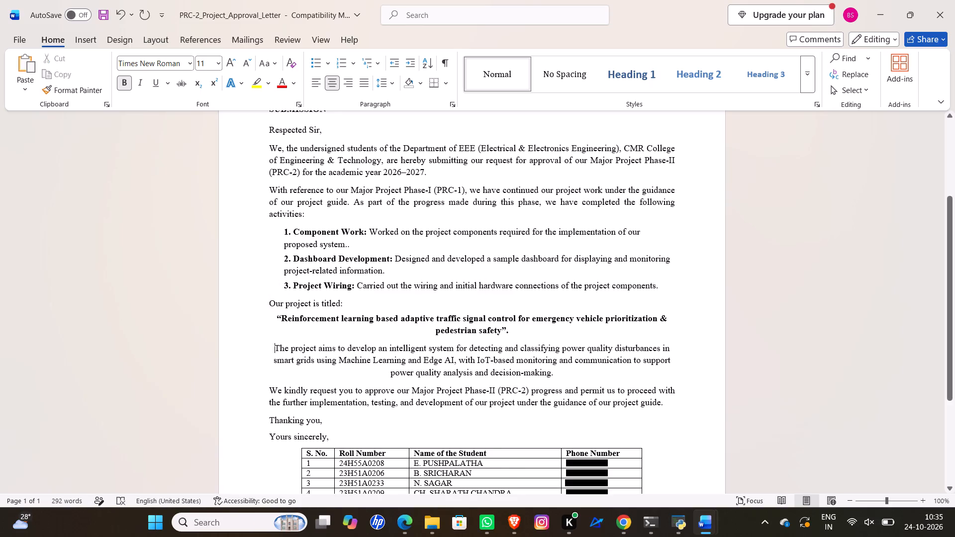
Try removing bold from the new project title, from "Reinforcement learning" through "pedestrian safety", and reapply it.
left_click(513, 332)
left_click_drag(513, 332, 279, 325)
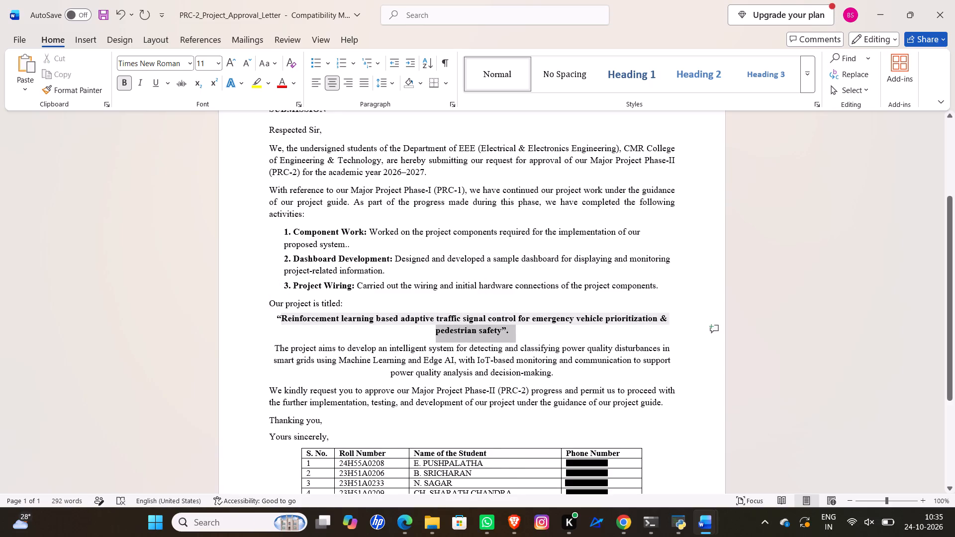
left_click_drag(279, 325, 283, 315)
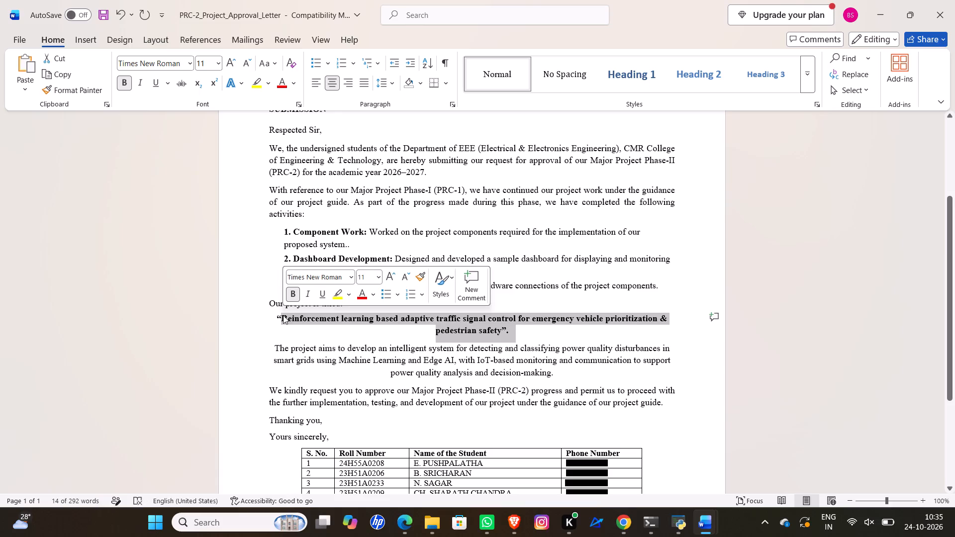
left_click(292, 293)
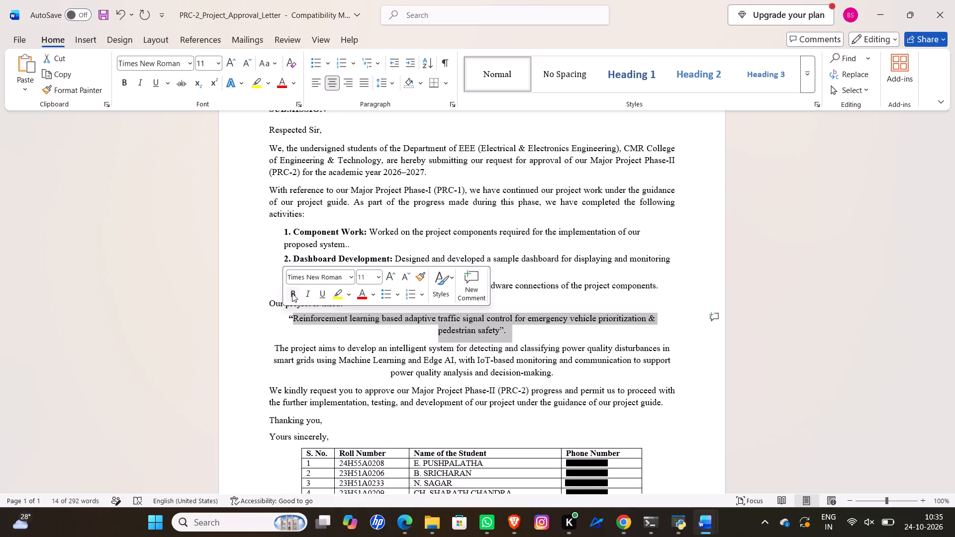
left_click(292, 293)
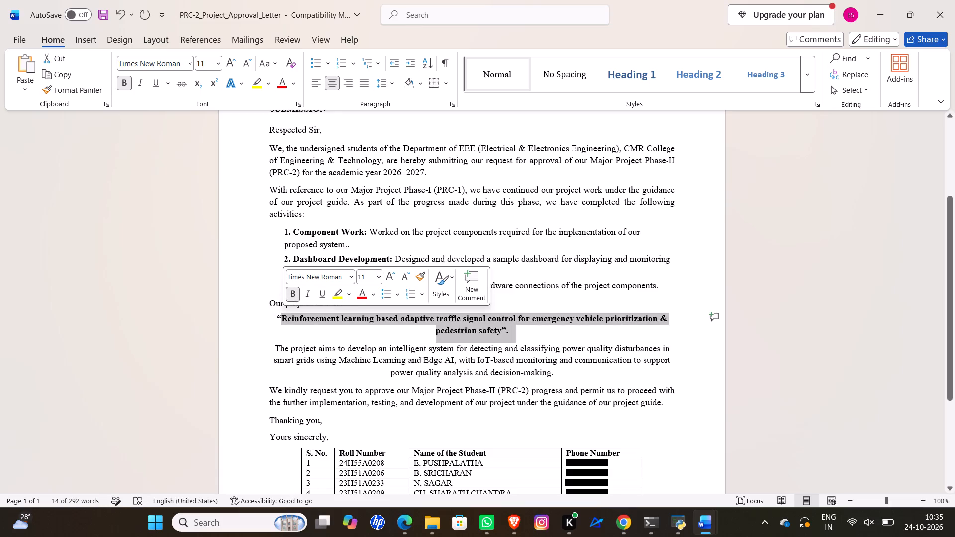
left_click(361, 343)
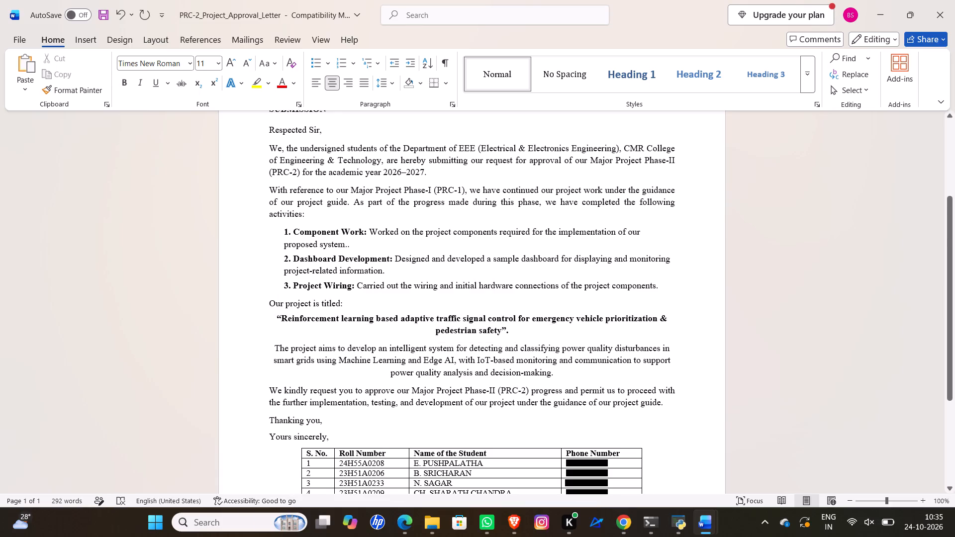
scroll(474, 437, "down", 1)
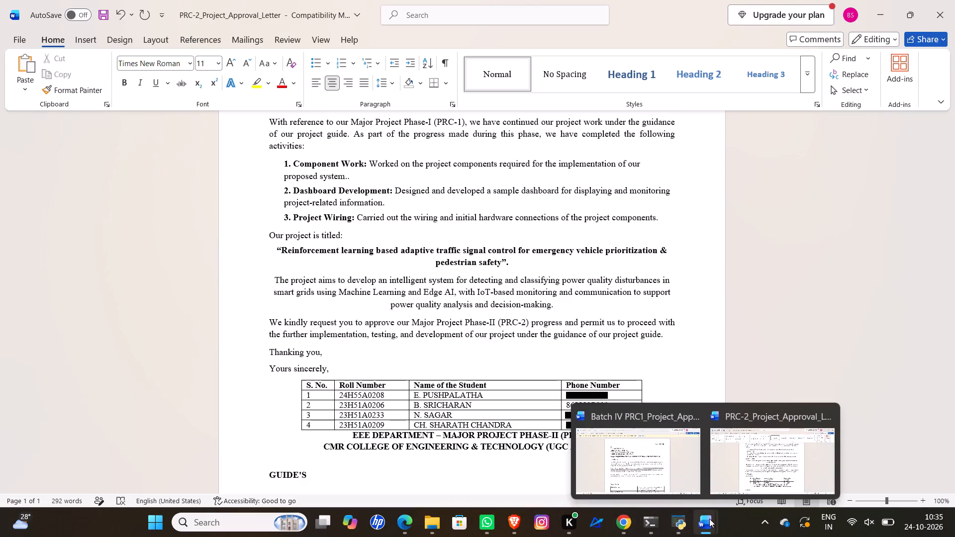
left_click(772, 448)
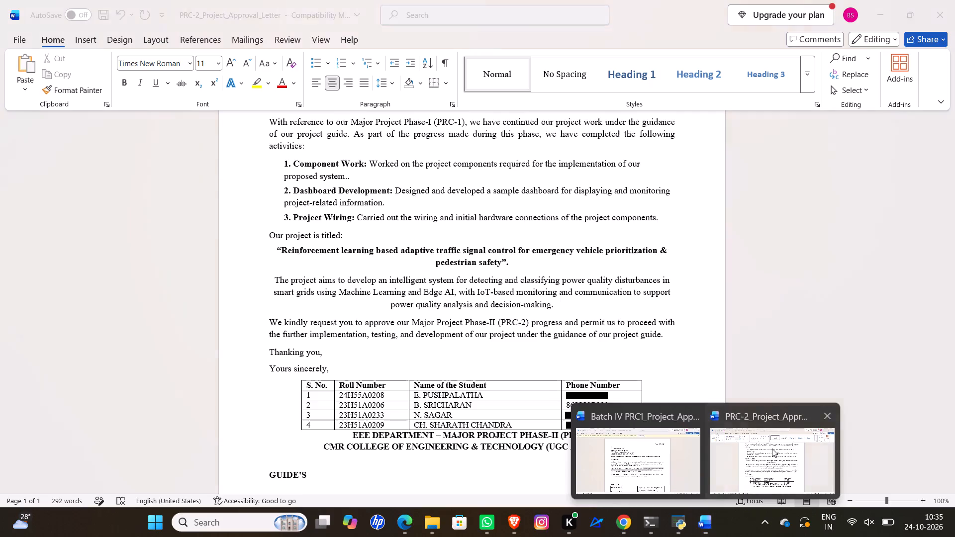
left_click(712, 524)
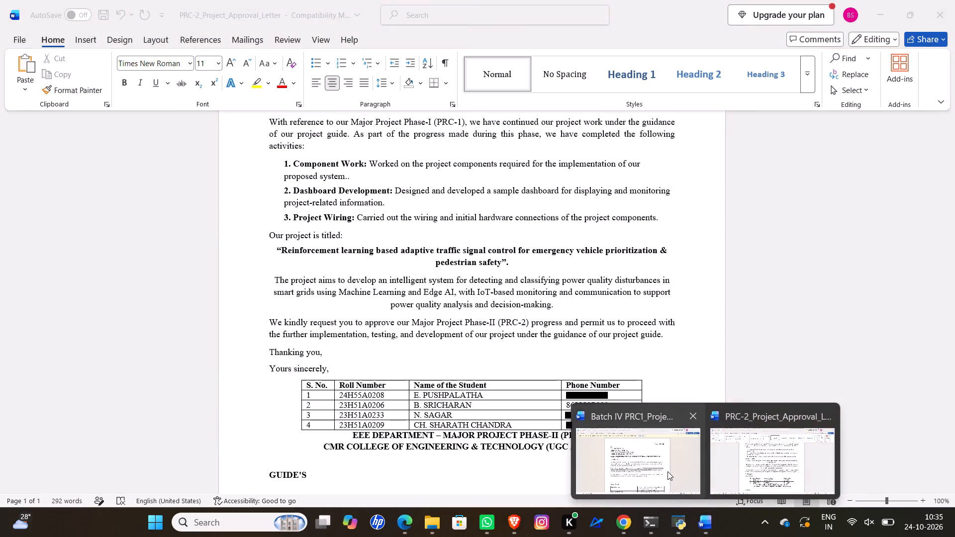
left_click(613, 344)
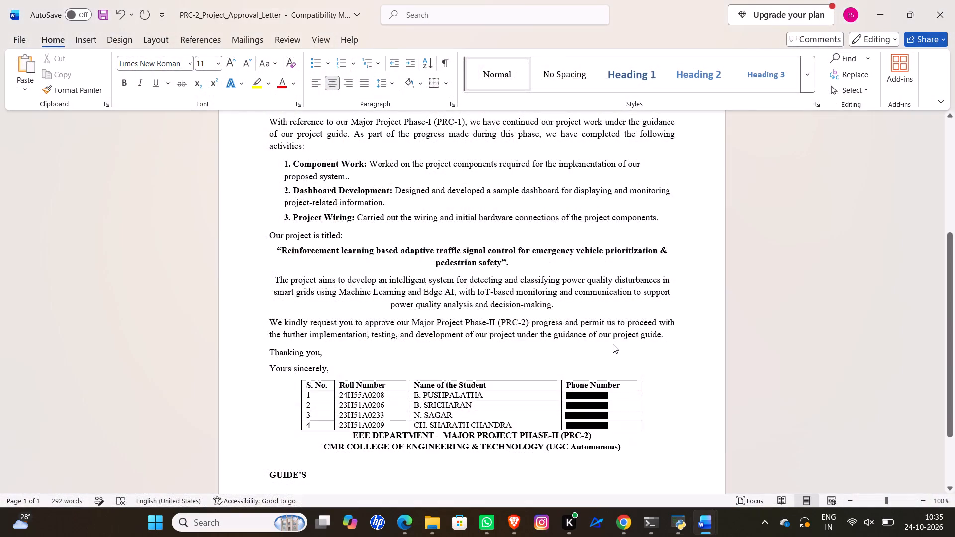
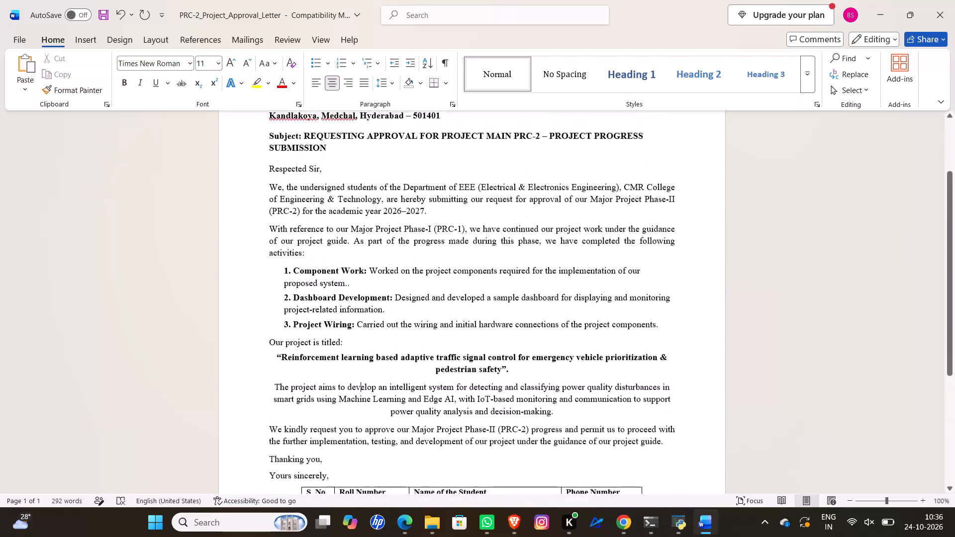
In the addressee's designation line, delete the last E of "EEE" and insert an "E" after the comma, directly before "Head".
scroll(513, 224, "up", 1)
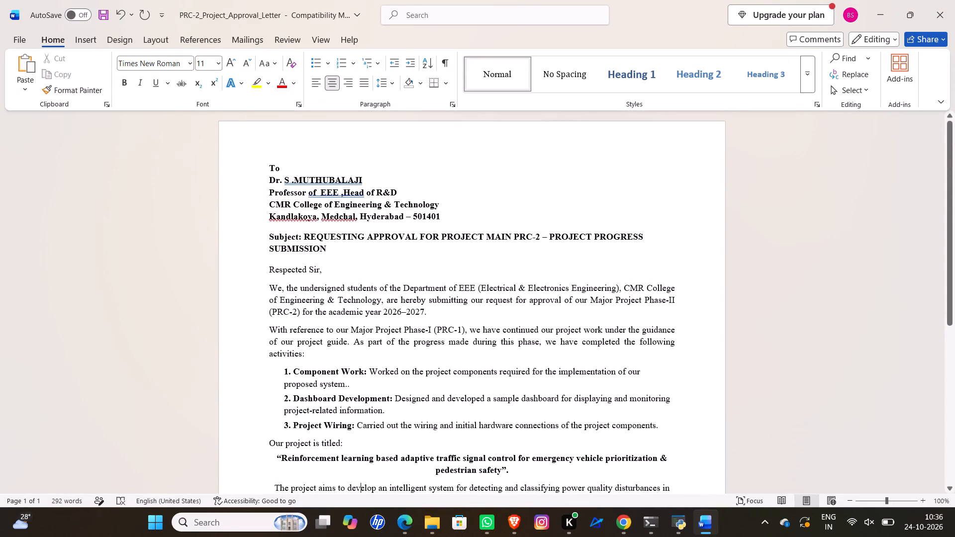
left_click(340, 194)
key("BackSpace")
left_click(340, 194)
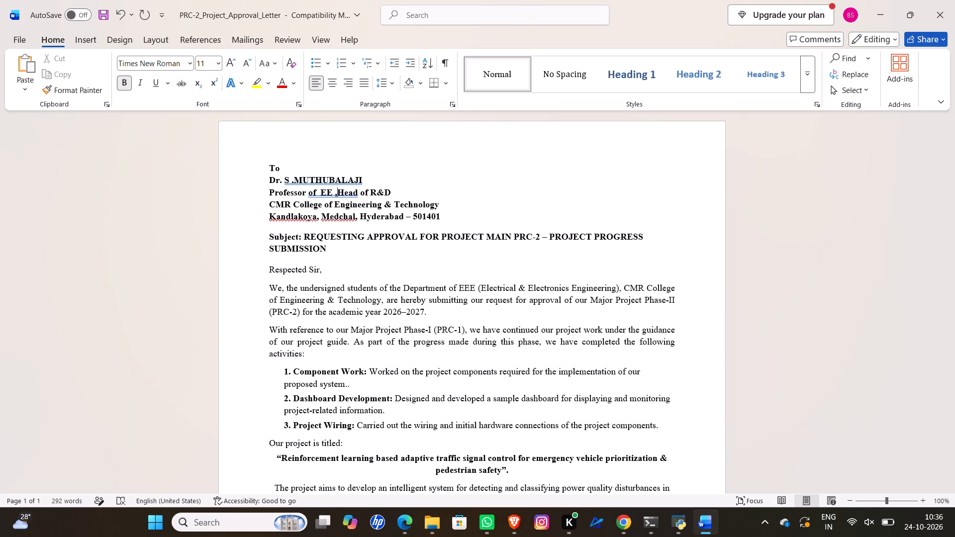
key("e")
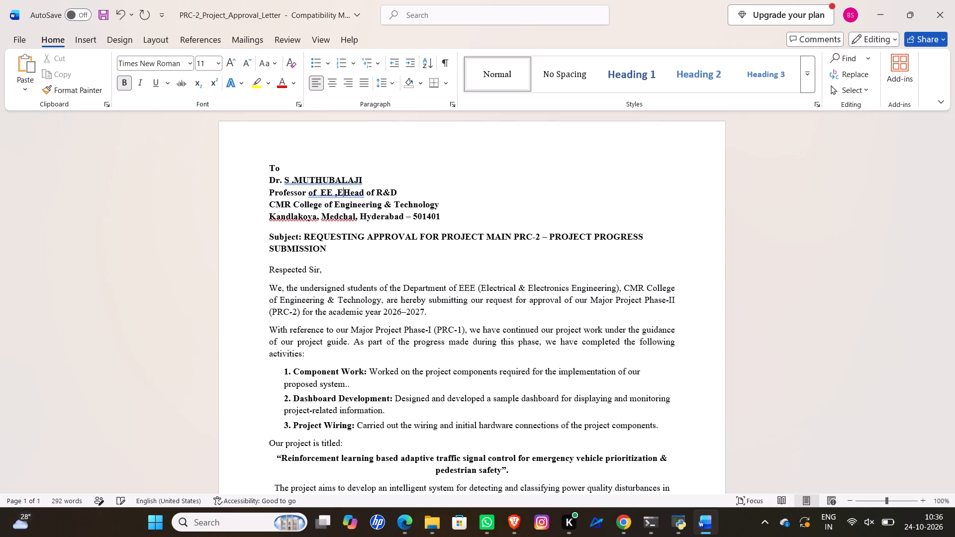
Correct the recipient's designation line to "Professor of EEE, Head of R&D", with a space after the comma and an extra space before "EEE".
key("BackSpace")
key("Left")
key("e")
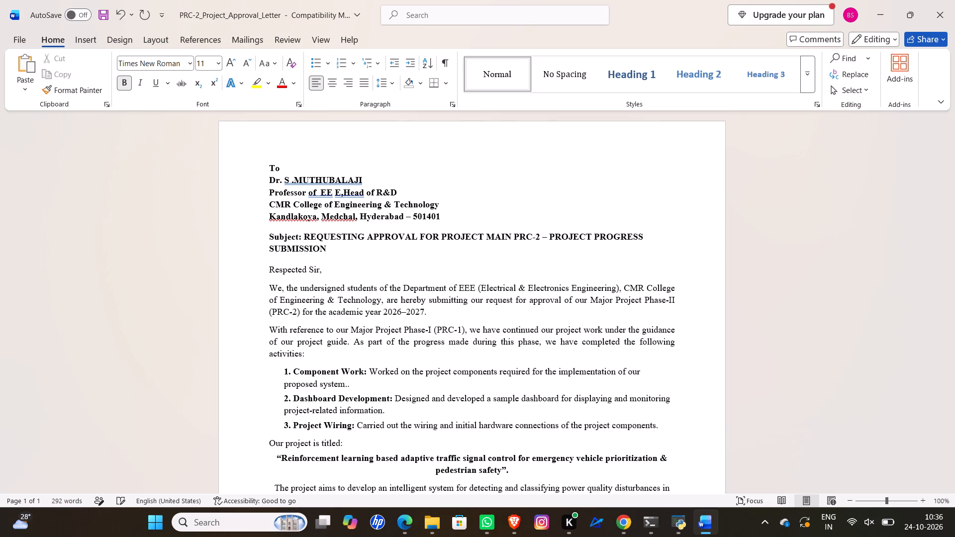
key("BackSpace")
key("BackSpace")
key("e")
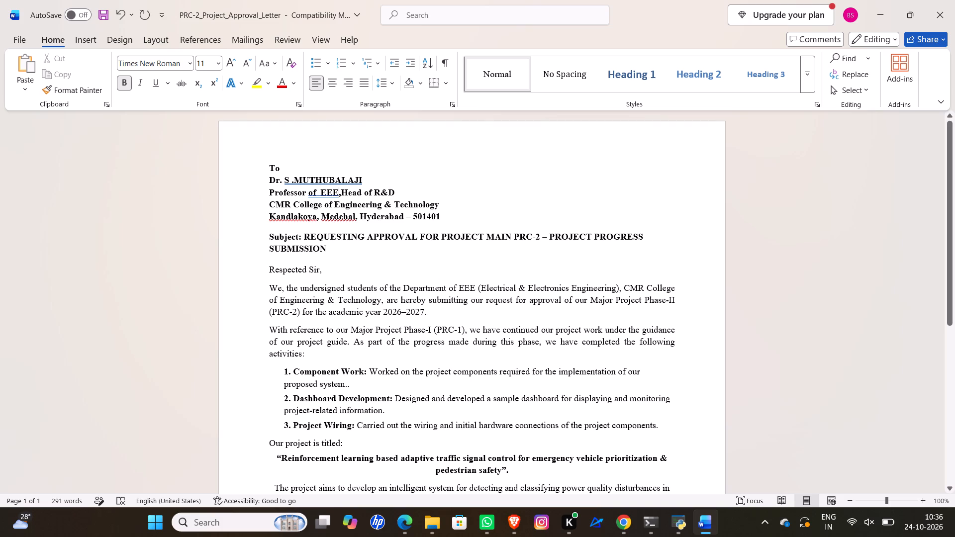
left_click(470, 173)
left_click(343, 194)
key("space")
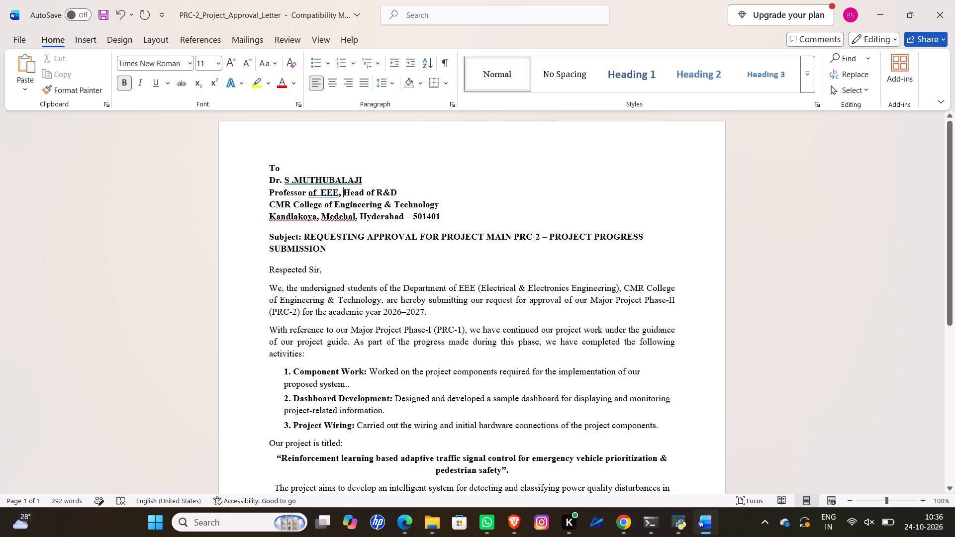
left_click(319, 194)
key("space")
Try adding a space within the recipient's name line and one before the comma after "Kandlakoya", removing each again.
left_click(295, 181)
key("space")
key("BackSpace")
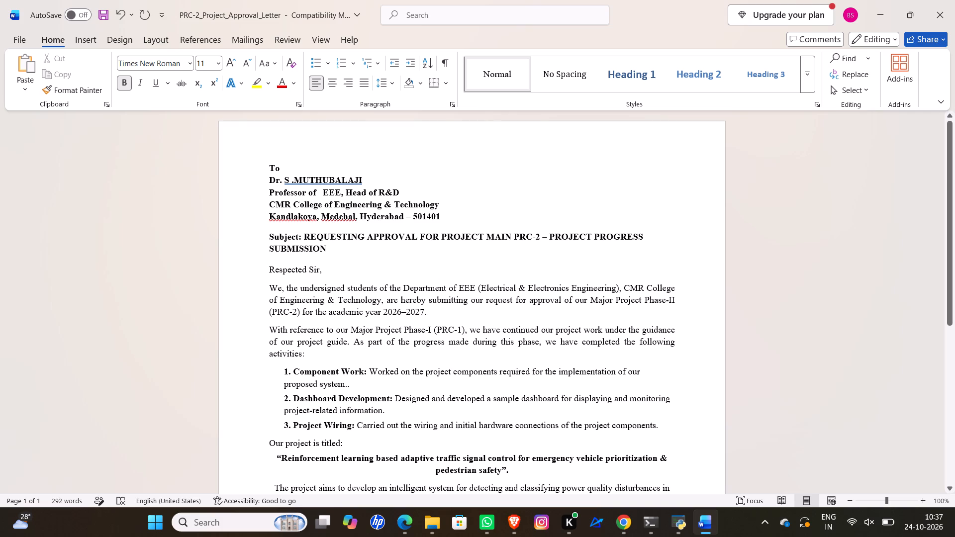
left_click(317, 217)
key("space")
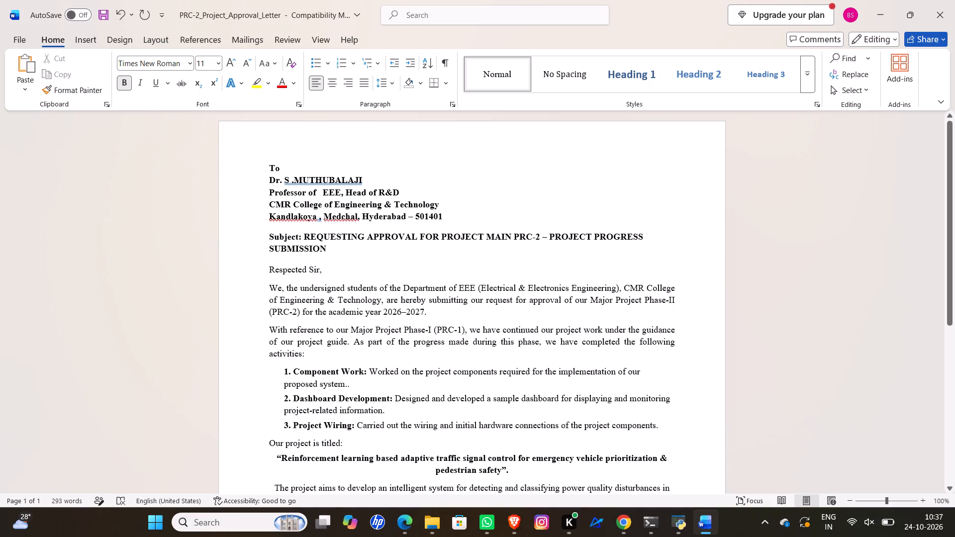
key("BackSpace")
Select the subject text from "REQUESTING APPROVAL" through "SUBMISSION", leaving out the "Subject:" label.
scroll(382, 224, "down", 2)
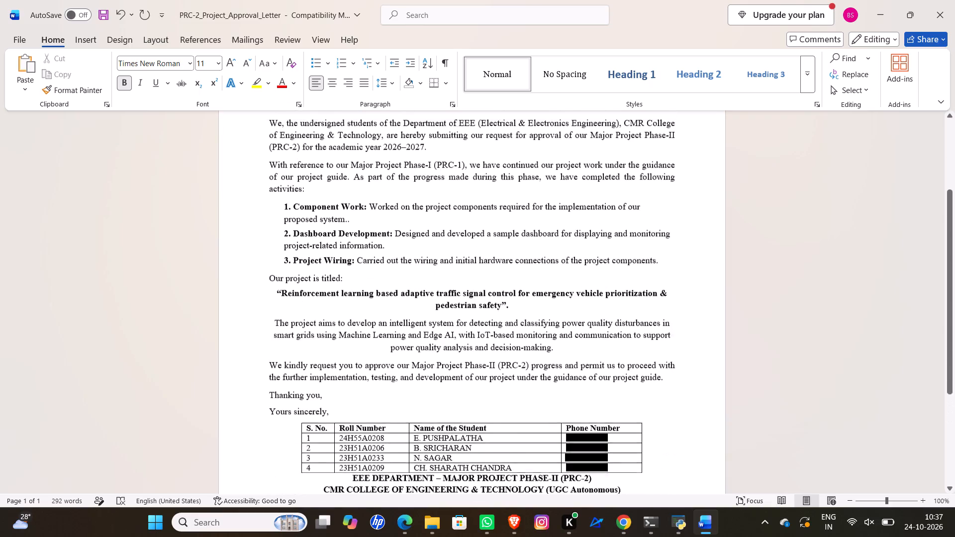
scroll(382, 224, "down", 1)
scroll(382, 224, "up", 2)
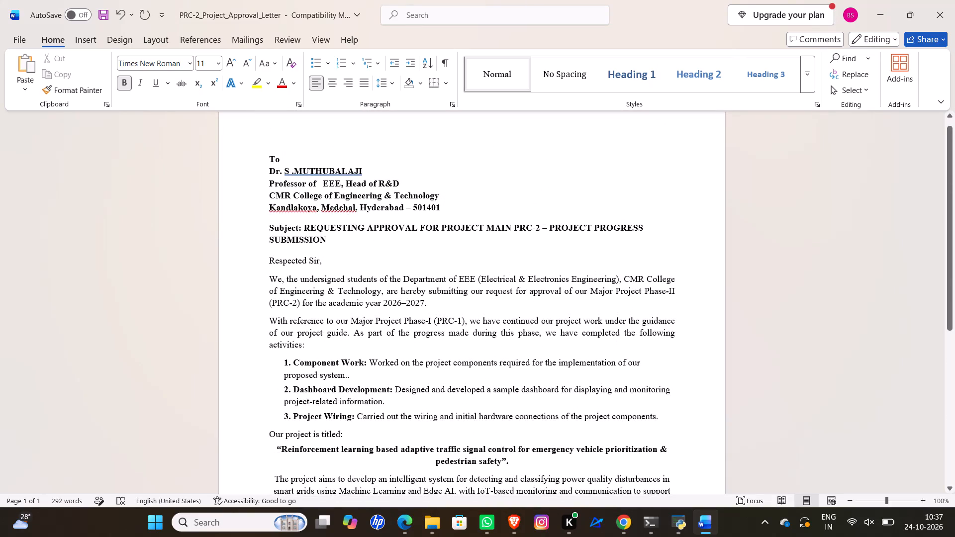
left_click(357, 240)
left_click_drag(357, 240, 349, 230)
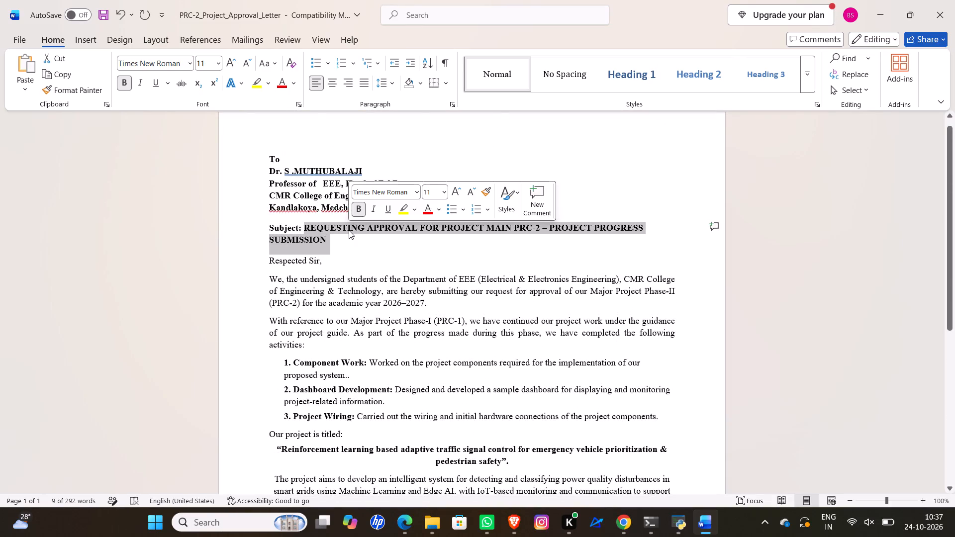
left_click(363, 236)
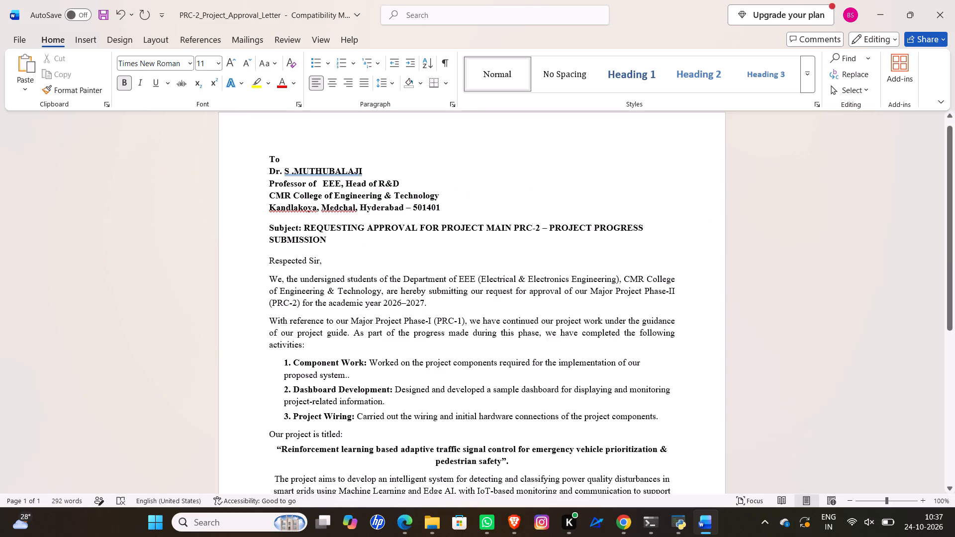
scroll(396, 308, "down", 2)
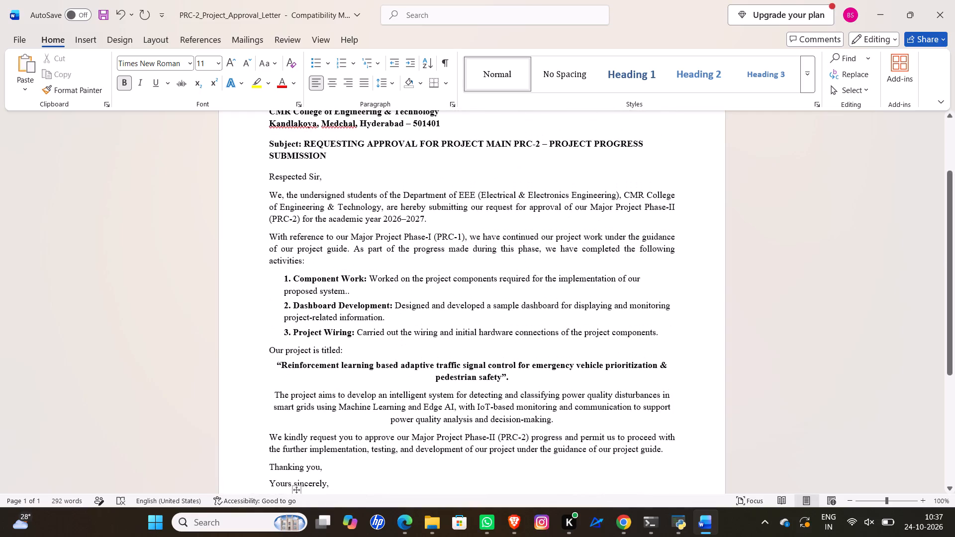
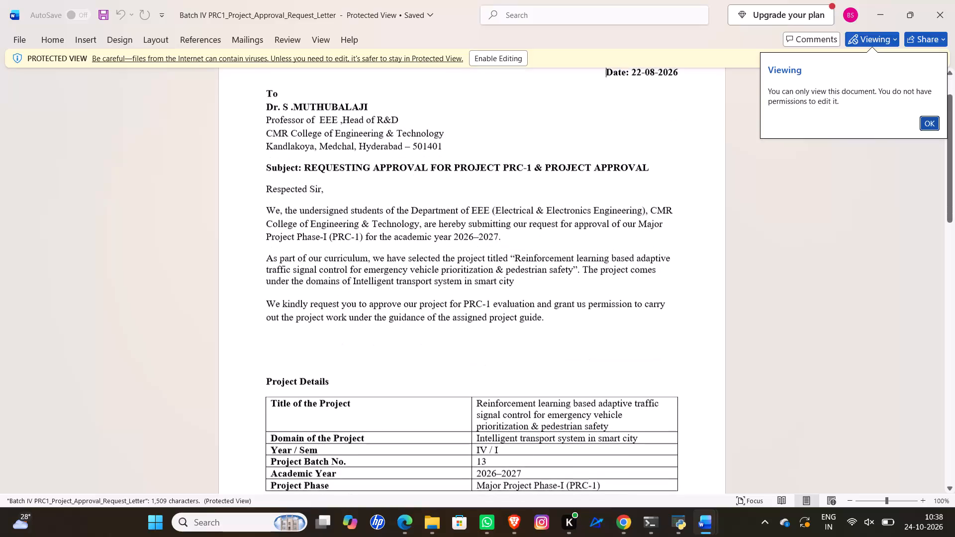
Examine the PRC-1 approval letter from the addressee block through the project, student and guide details to the signature section.
scroll(411, 317, "down", 1)
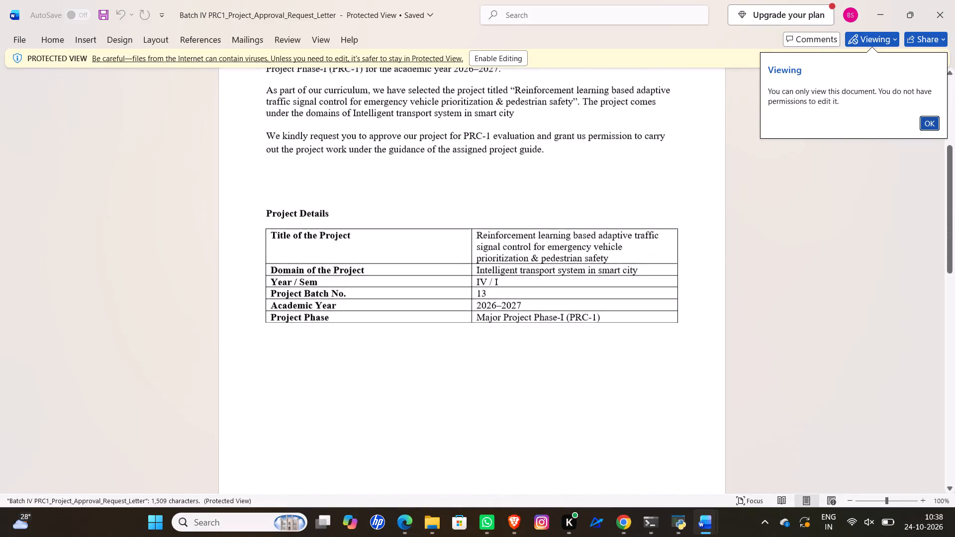
scroll(411, 317, "down", 2)
scroll(411, 317, "up", 2)
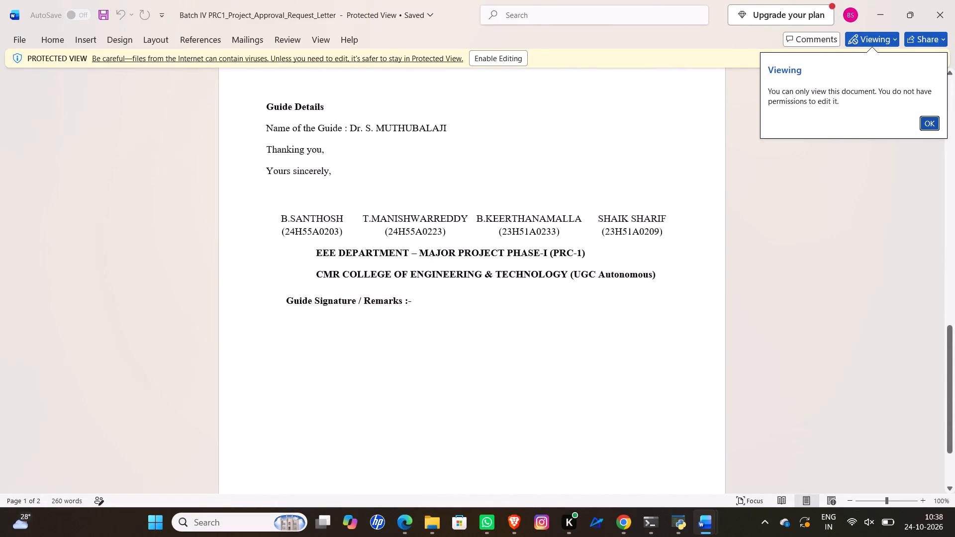
scroll(411, 317, "up", 1)
scroll(411, 317, "down", 1)
scroll(411, 317, "up", 1)
scroll(411, 317, "down", 1)
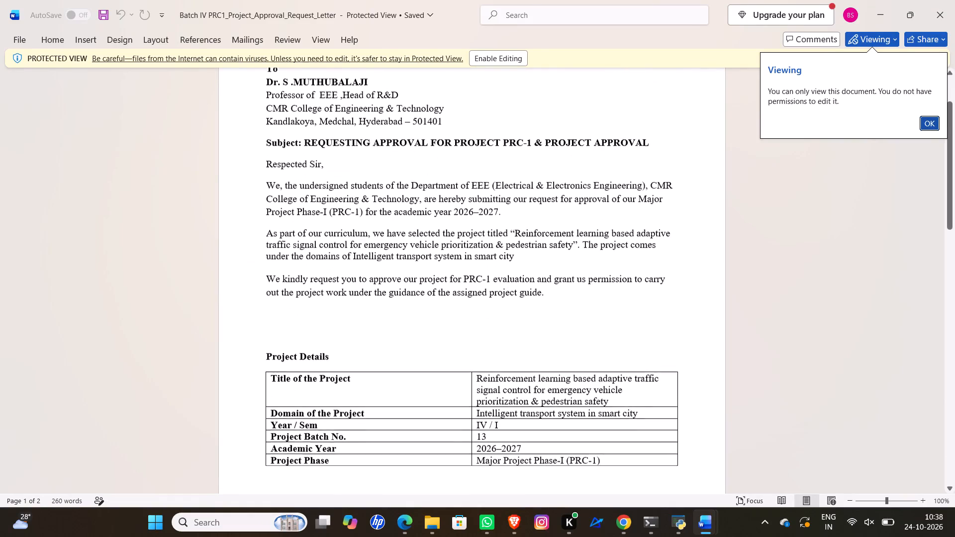
scroll(411, 317, "down", 1)
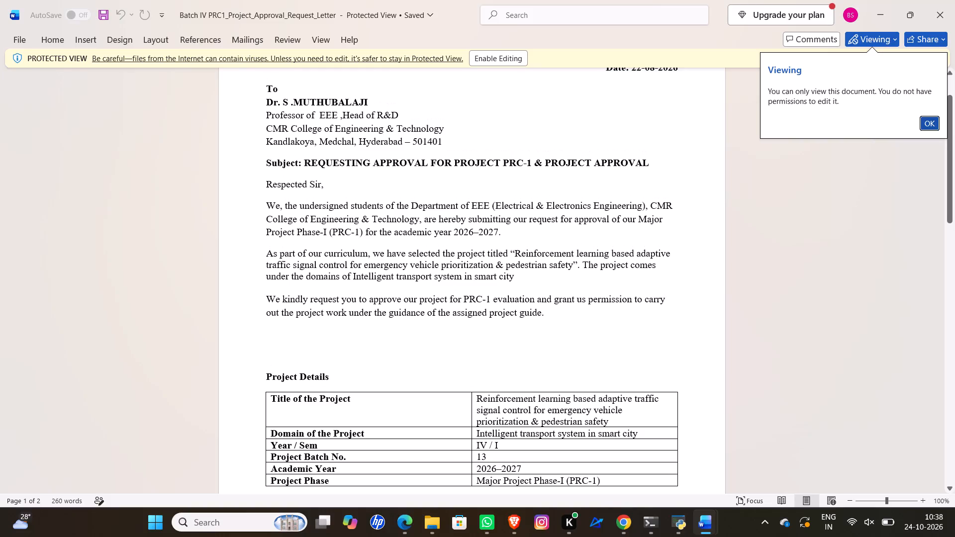
scroll(411, 317, "up", 4)
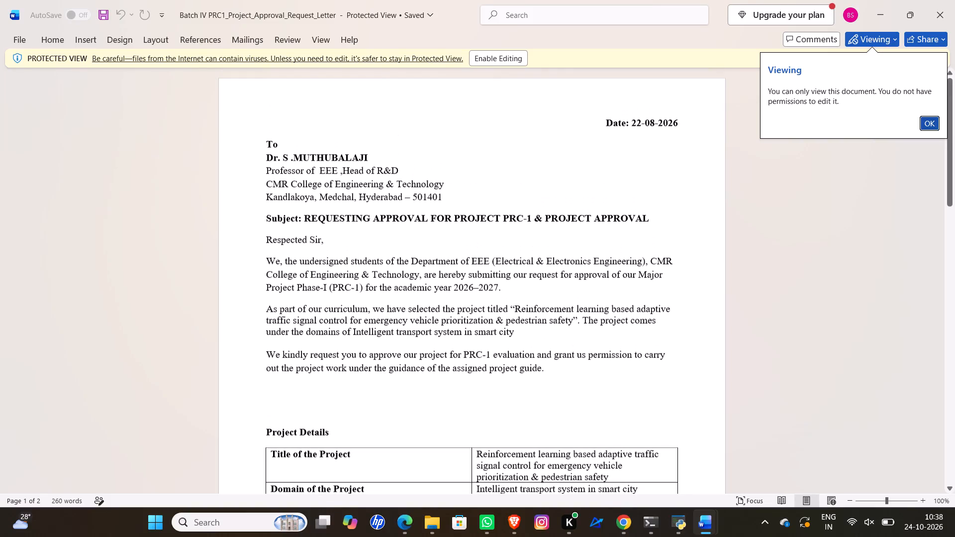
scroll(411, 317, "up", 2)
scroll(411, 317, "down", 4)
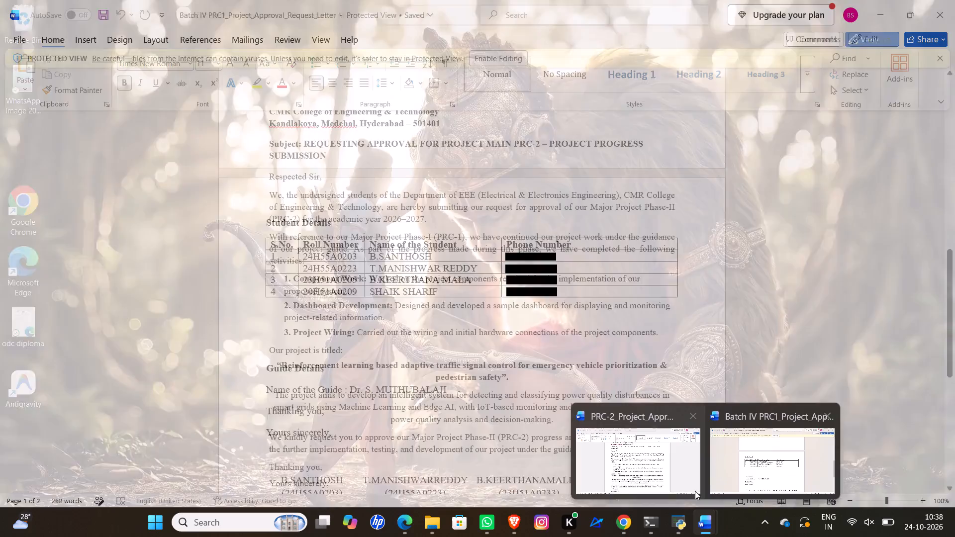
In the PRC-2 letter, change the quoted project title, "Reinforcement learning based adaptive traffic signal control…", to uppercase.
left_click(666, 482)
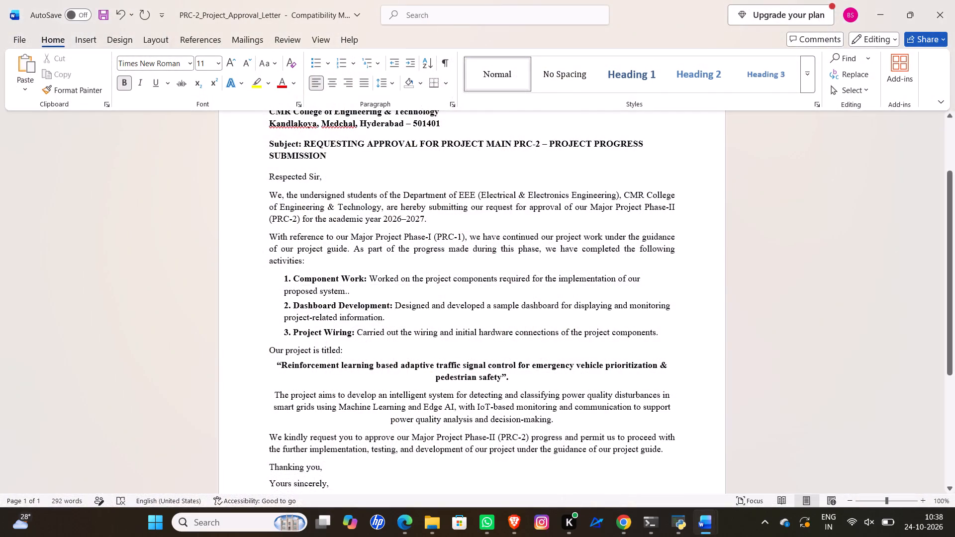
scroll(415, 313, "right", 1)
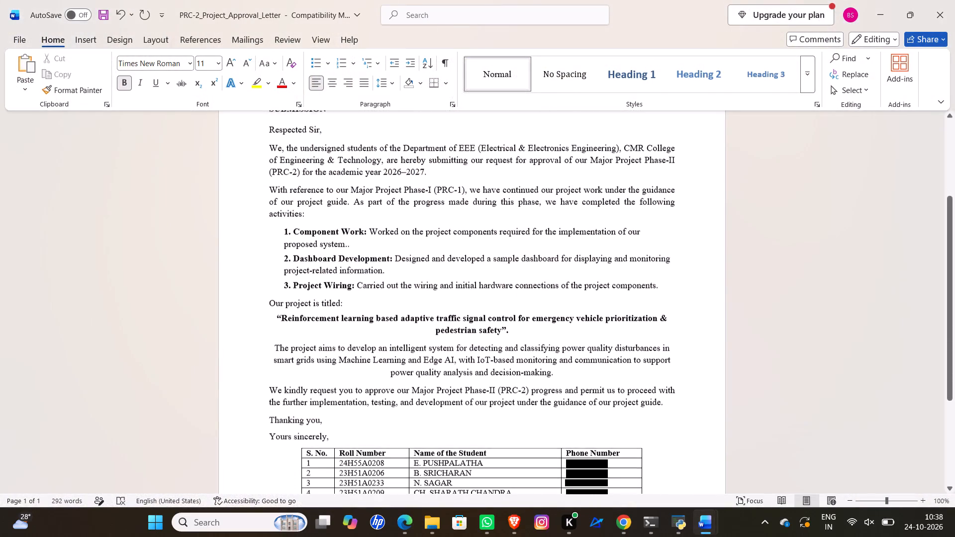
left_click_drag(505, 327, 285, 324)
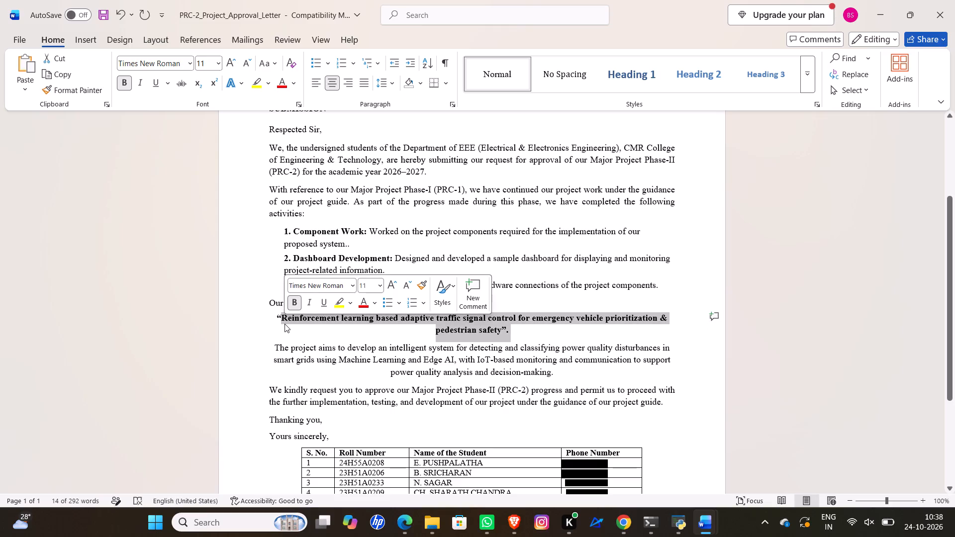
left_click(373, 303)
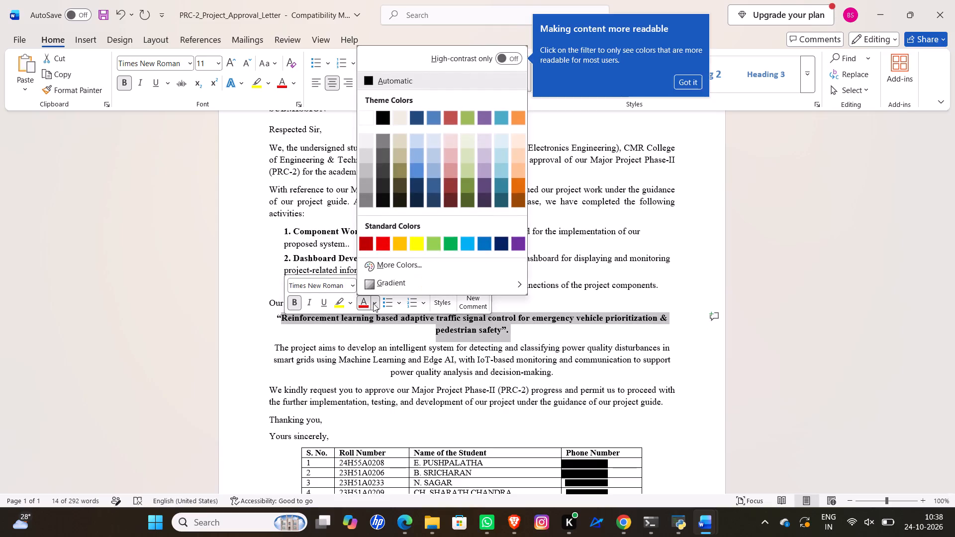
left_click(373, 303)
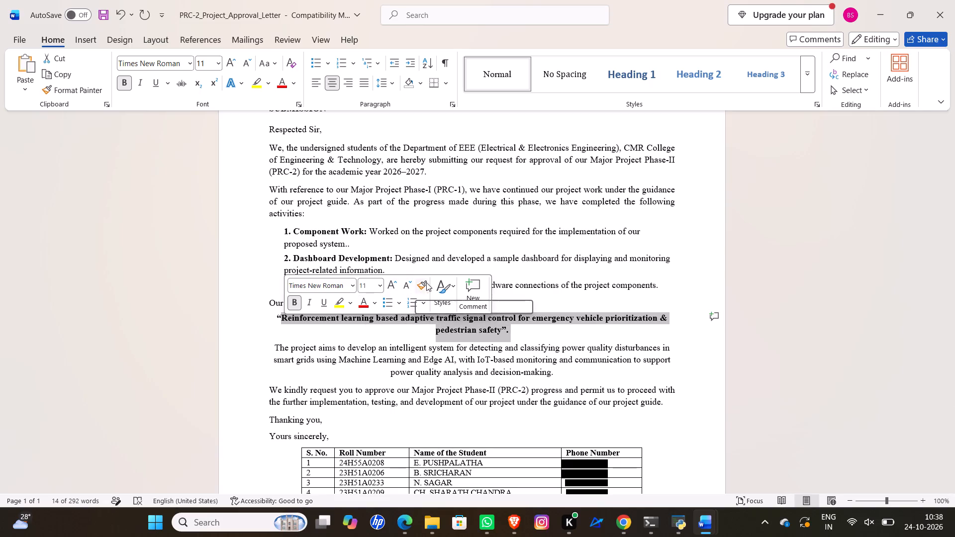
left_click(452, 286)
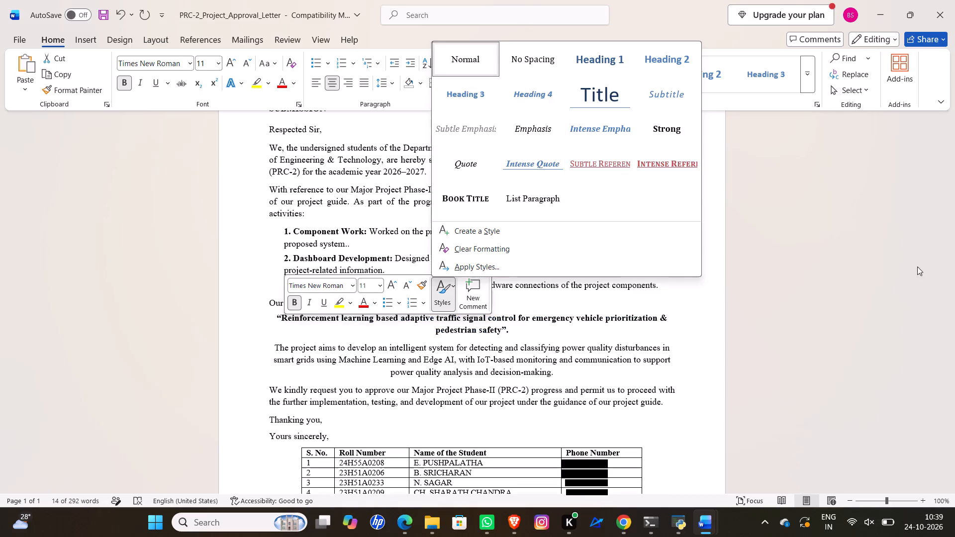
left_click(927, 283)
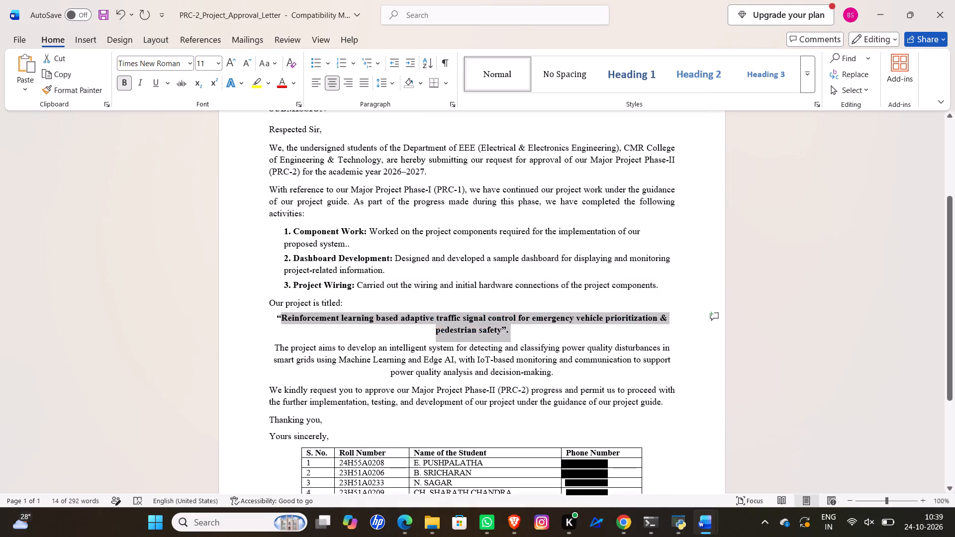
left_click(277, 62)
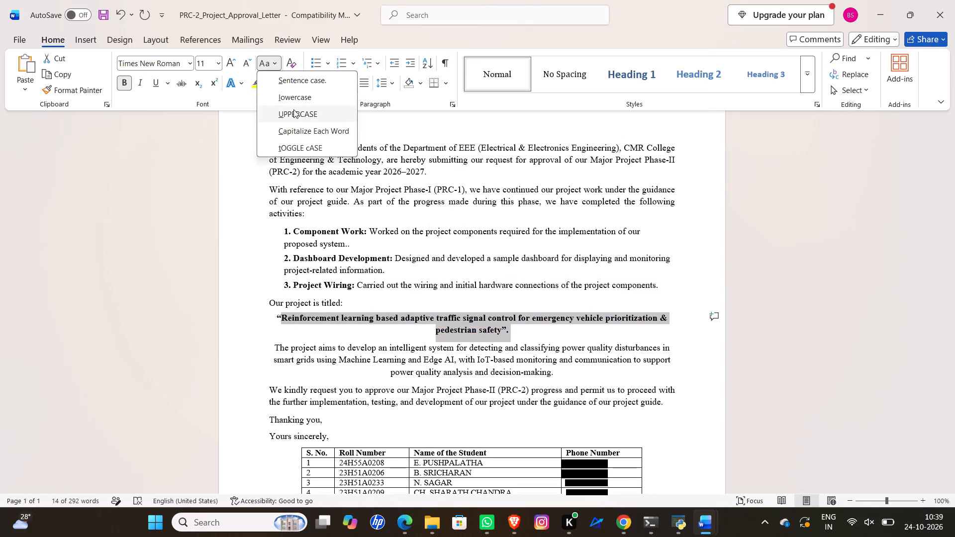
left_click(293, 109)
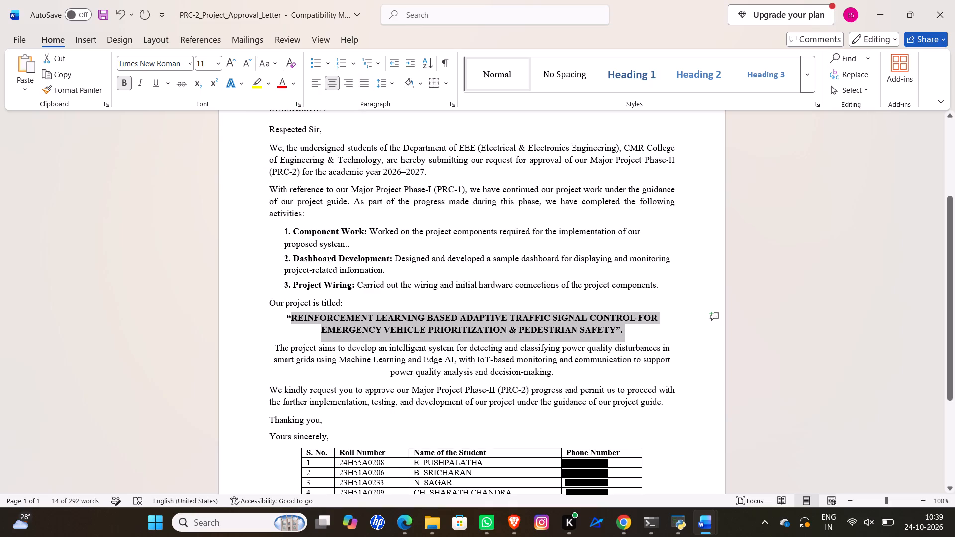
left_click(252, 290)
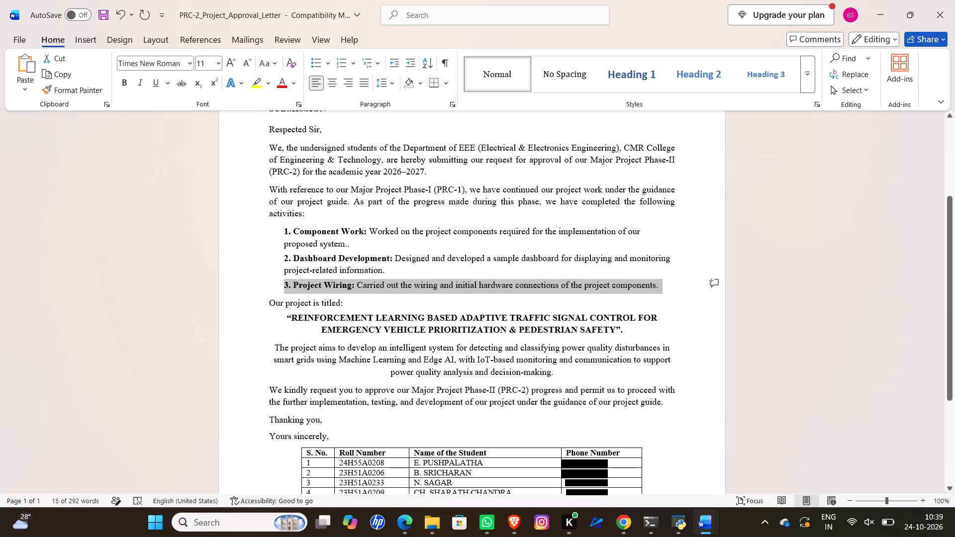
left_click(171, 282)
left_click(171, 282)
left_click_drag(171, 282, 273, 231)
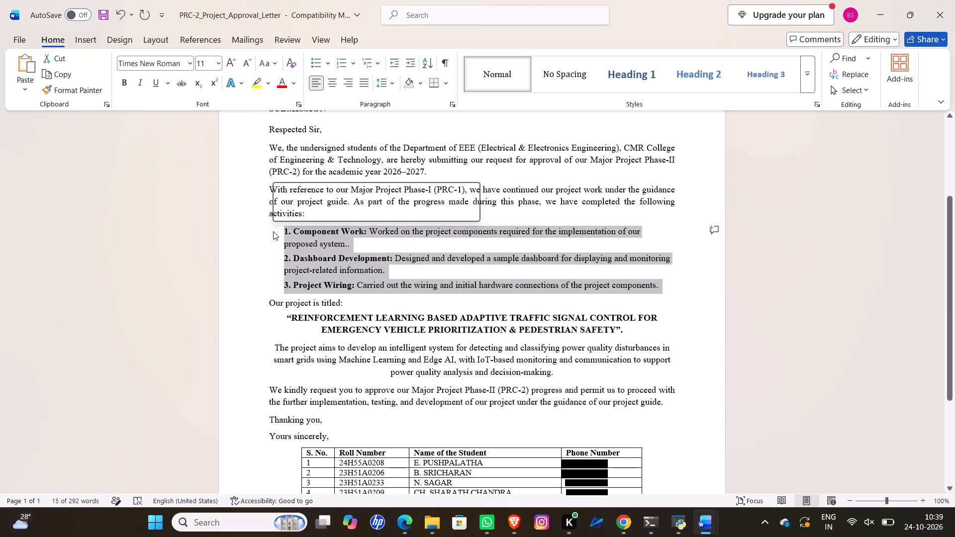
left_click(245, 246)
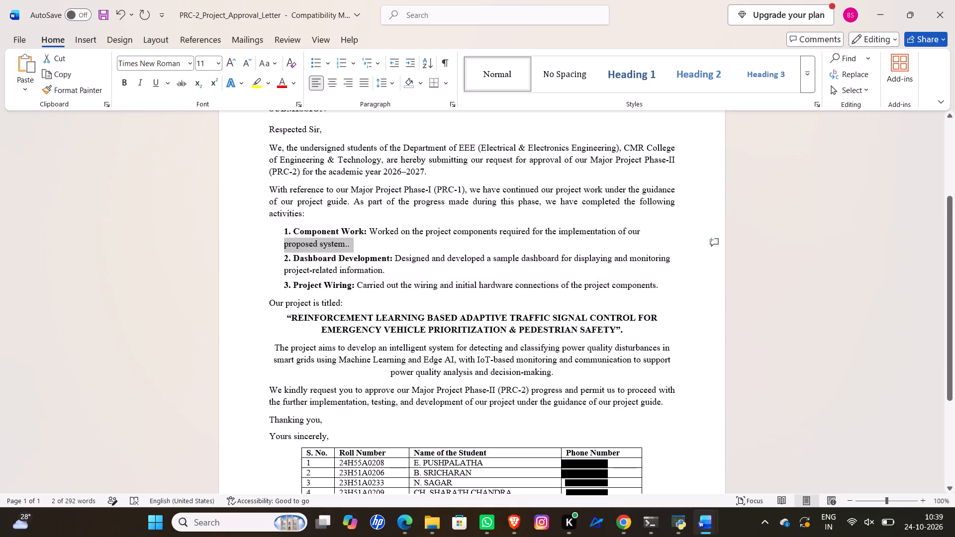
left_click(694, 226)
Copy the paragraph from "As part of our curriculum" through "Intelligent transport system in smart city" in the Batch IV PRC-1 letter.
scroll(689, 305, "down", 2)
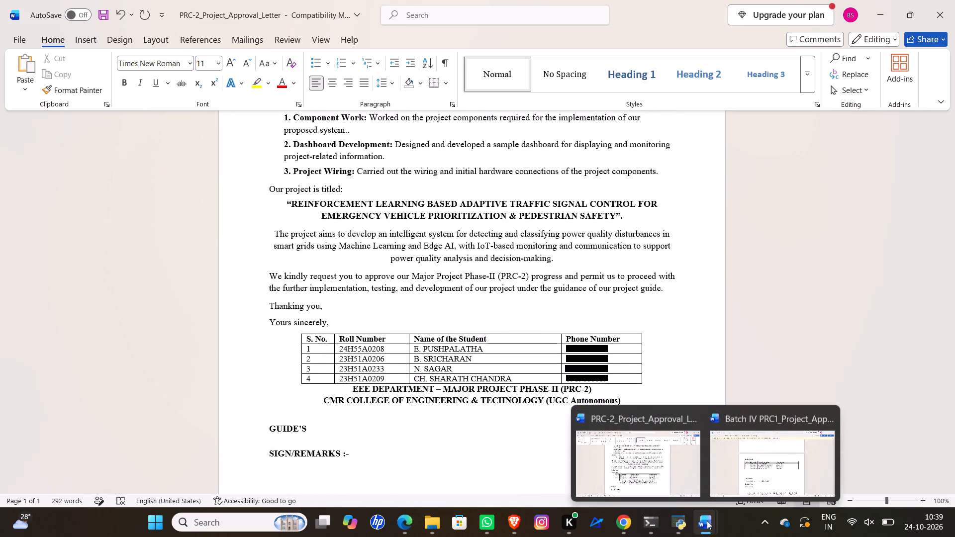
left_click(753, 472)
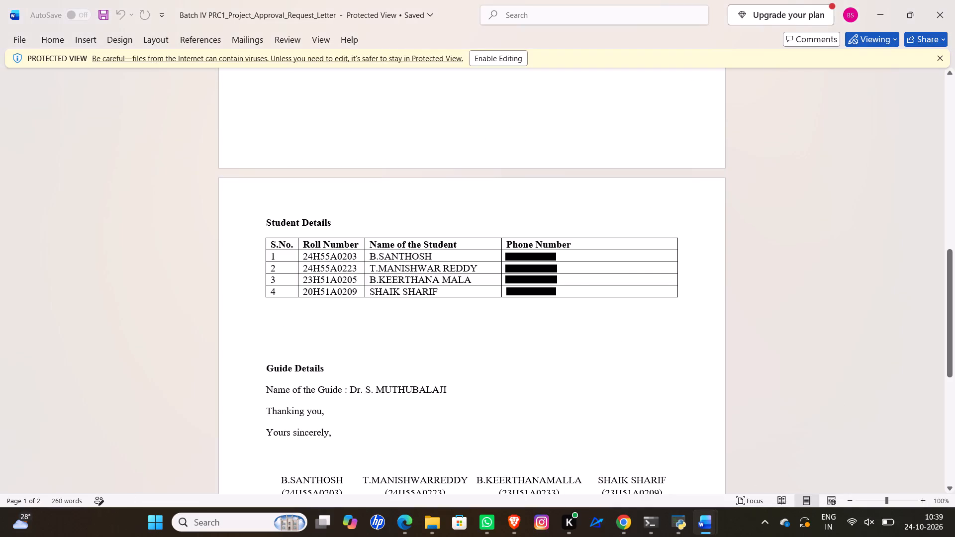
scroll(590, 342, "up", 6)
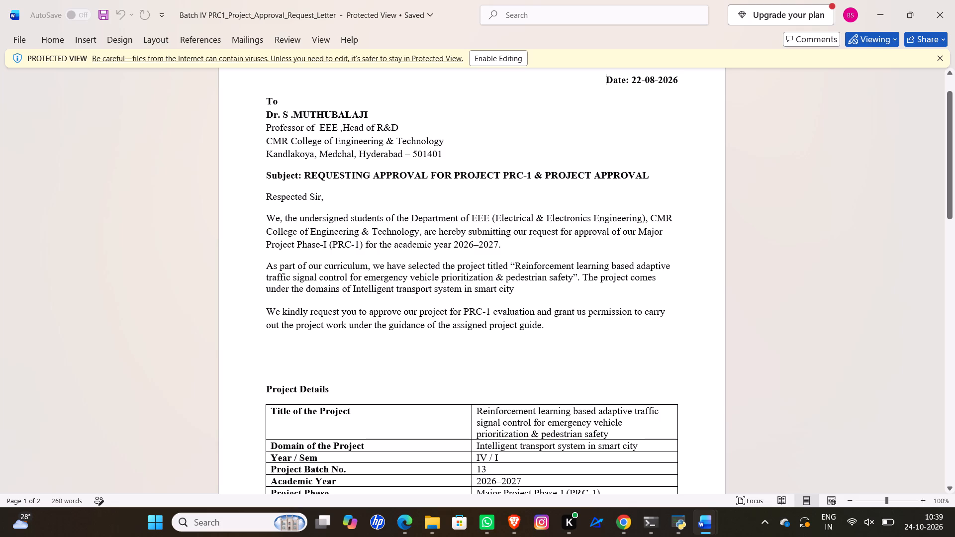
left_click(516, 288)
left_click_drag(516, 288, 258, 267)
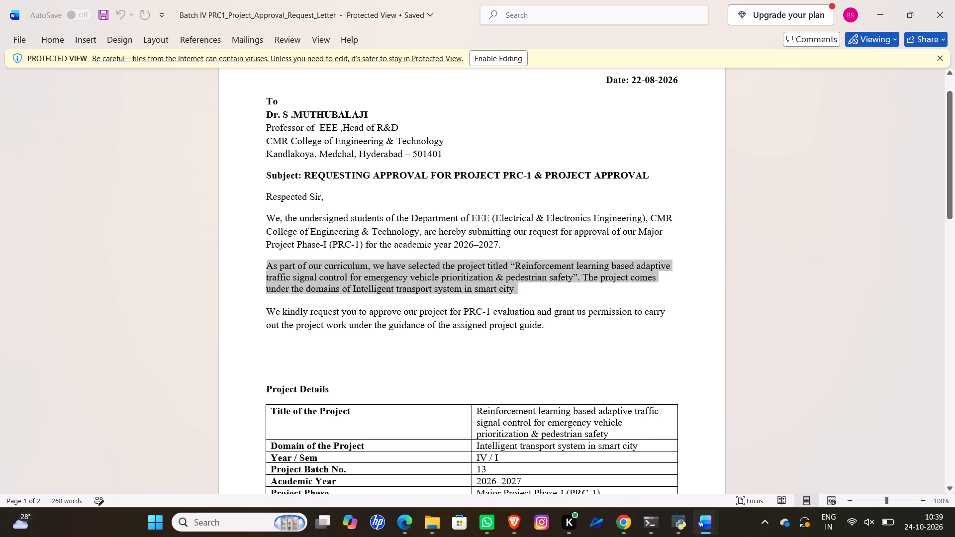
key("ctrl+c")
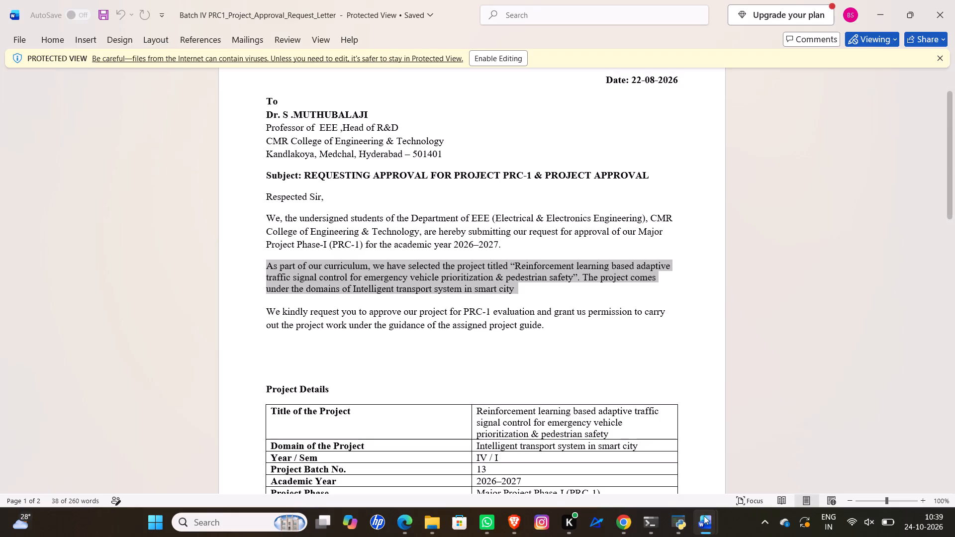
In the PRC-2 letter, replace the "The project aims to develop an intelligent system" paragraph with the copied PRC-1 paragraph.
left_click(668, 464)
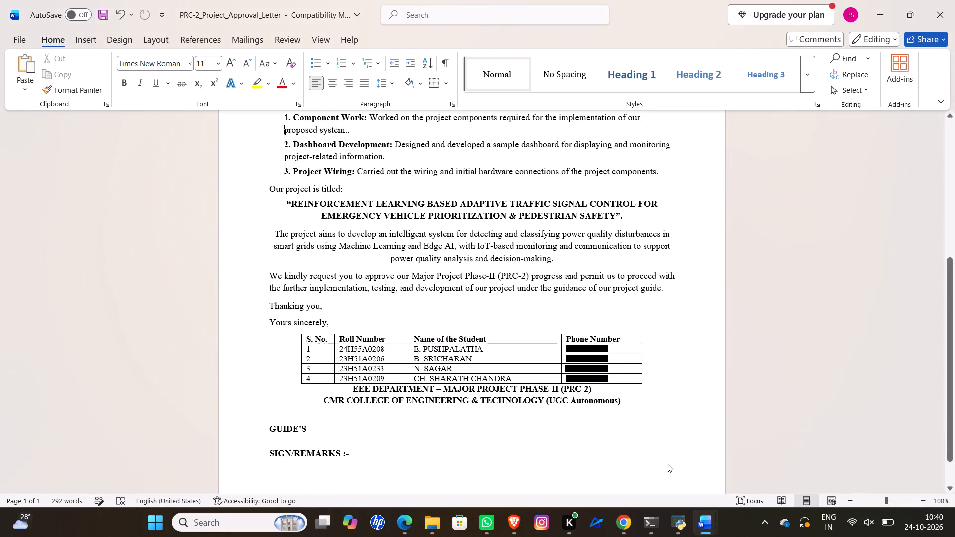
scroll(668, 464, "up", 2)
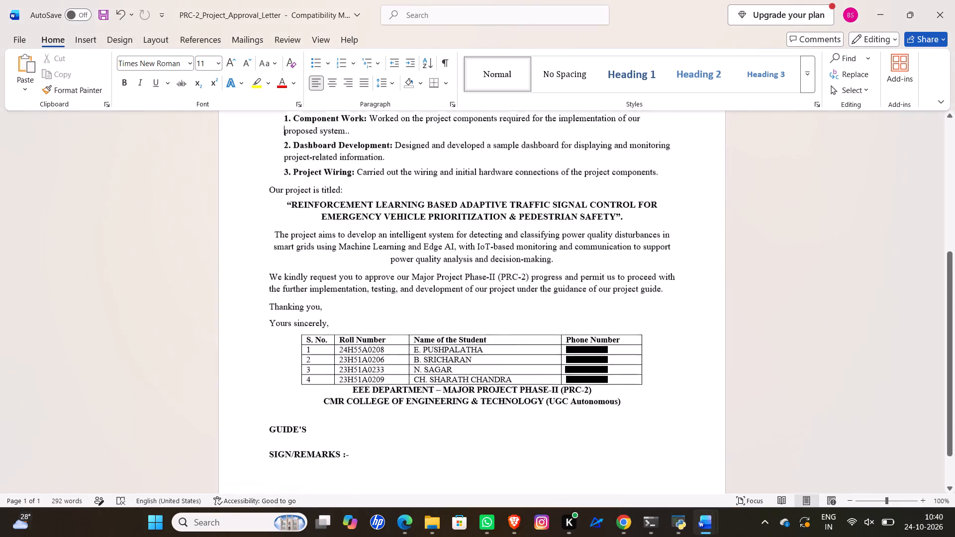
scroll(668, 464, "up", 2)
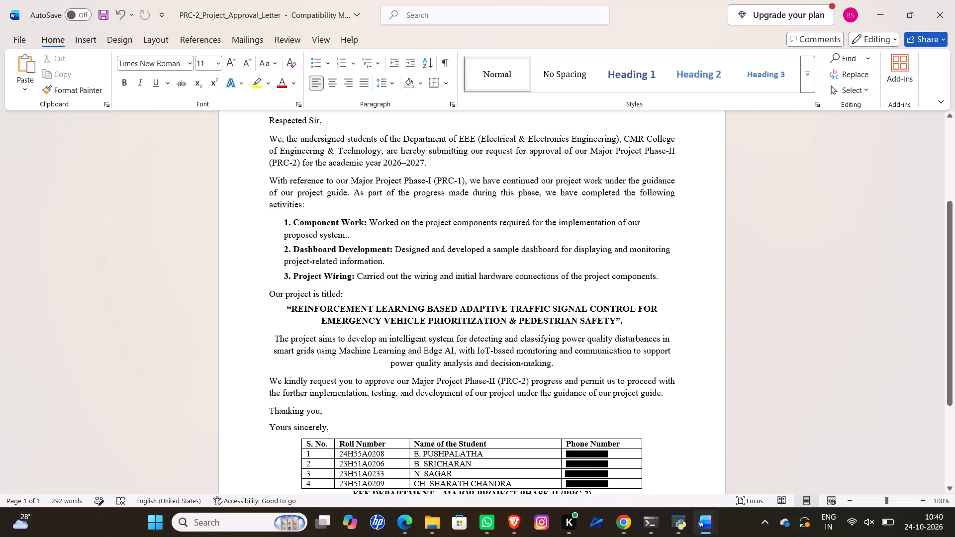
left_click(572, 363)
left_click_drag(572, 363, 458, 359)
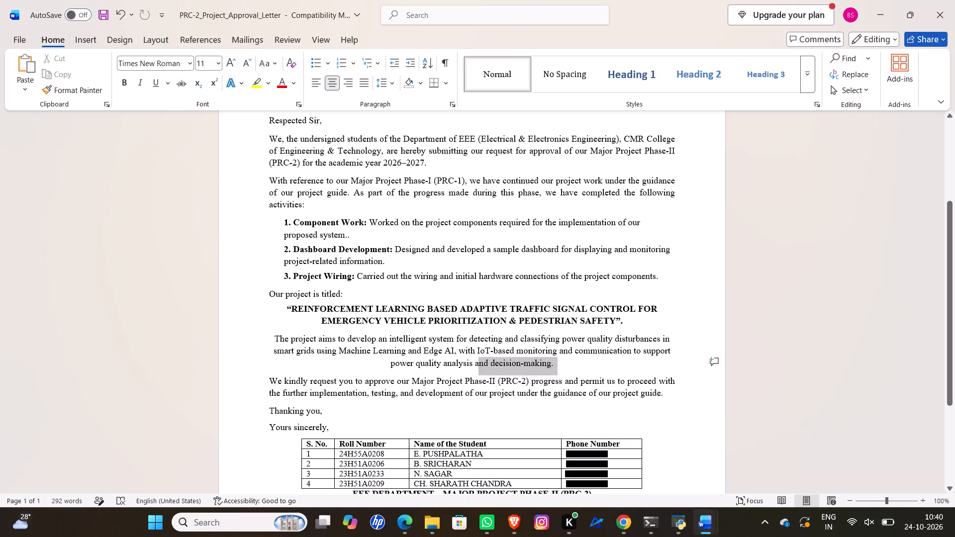
left_click_drag(458, 359, 278, 337)
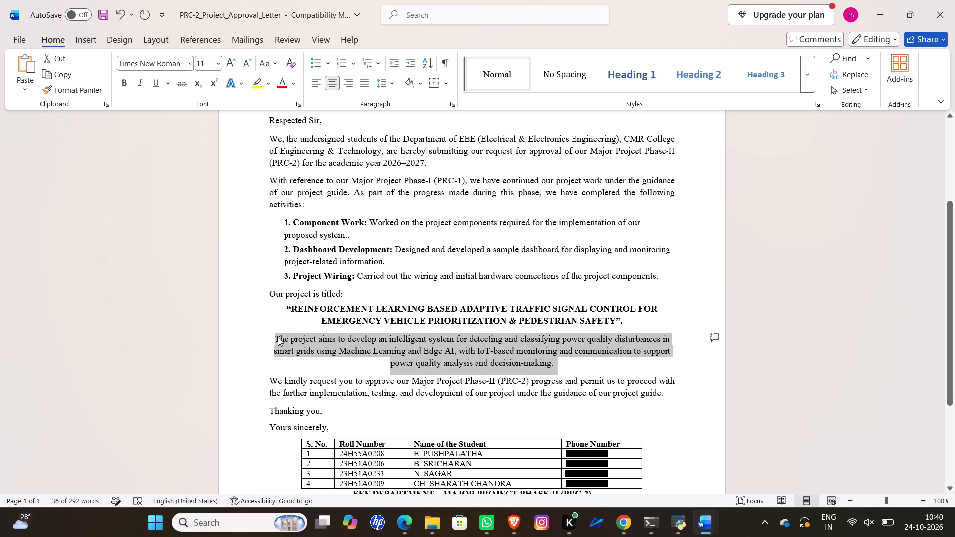
key("ctrl+v")
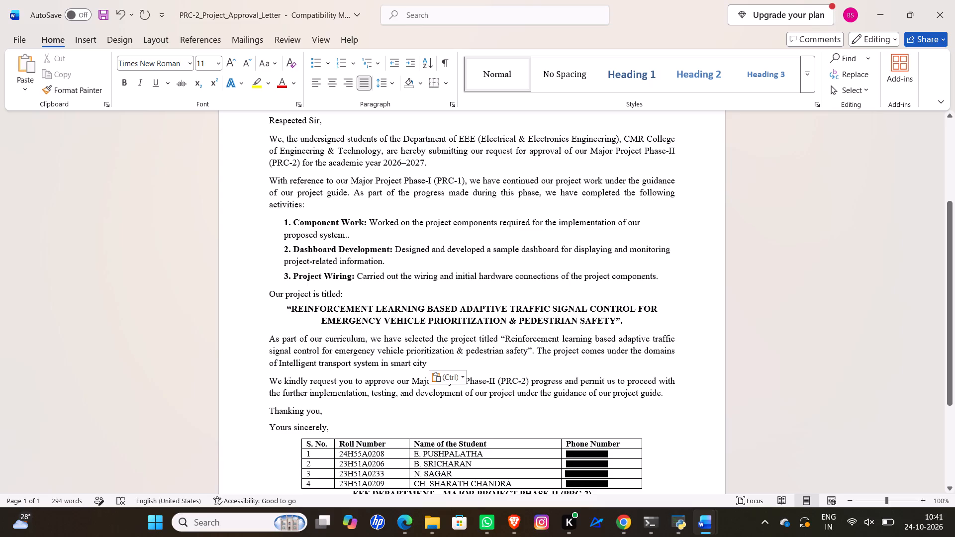
Undo the paste of the "As part of our curriculum" paragraph over the "The project aims to develop an intelligent system" paragraph.
key("ctrl+z")
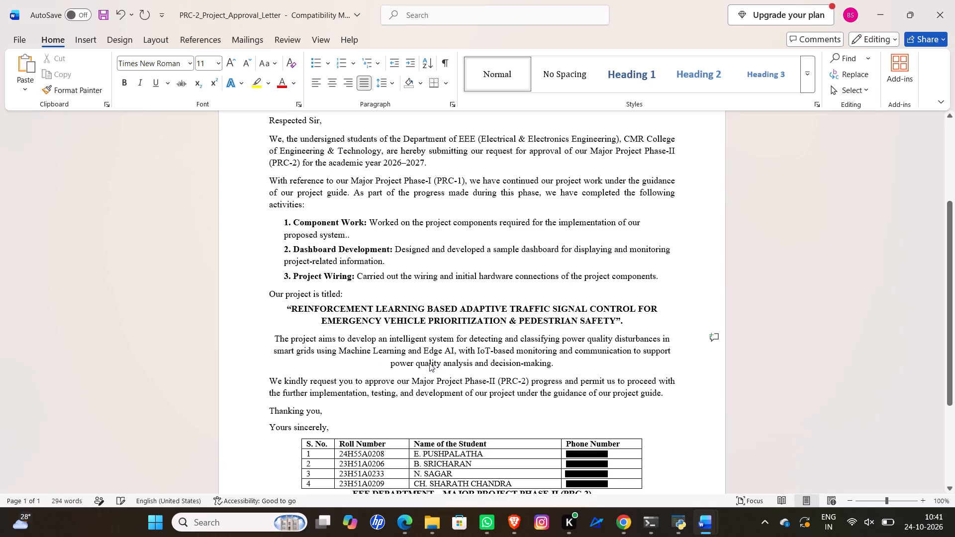
left_click(592, 374)
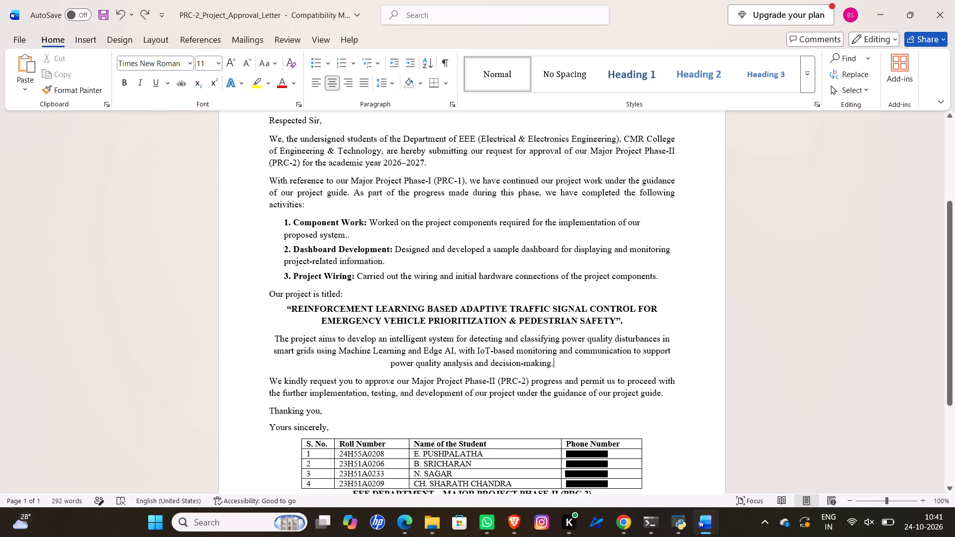
Copy the uppercase project title from "REINFORCEMENT LEARNING" through "PEDESTRIAN SAFETY", including the closing quotation mark and period.
left_click(627, 321)
left_click_drag(627, 321, 359, 312)
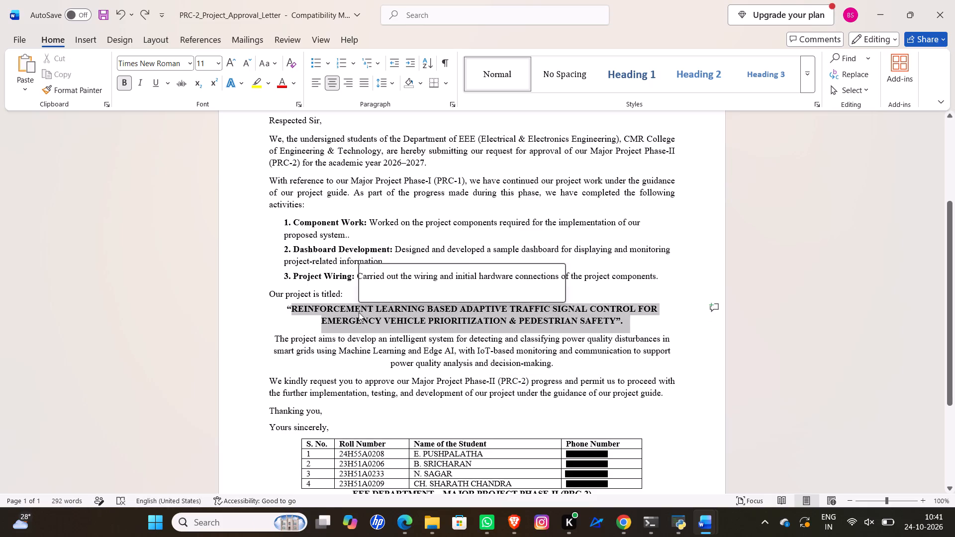
key("ctrl+c")
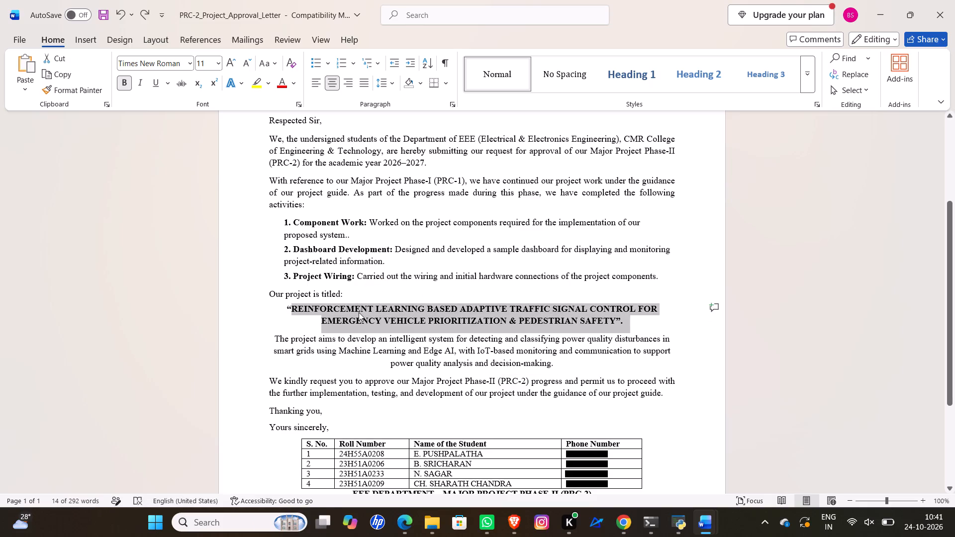
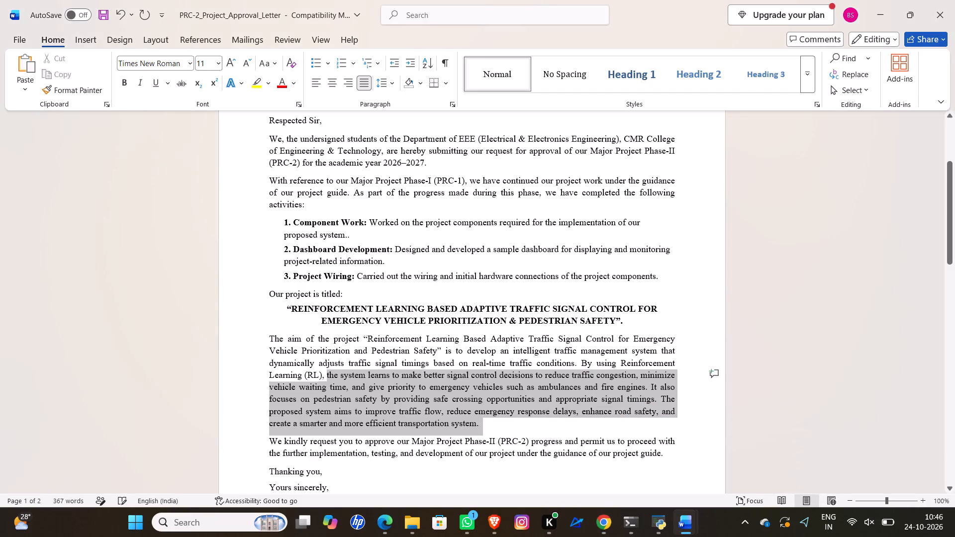
left_click_drag(329, 372, 281, 341)
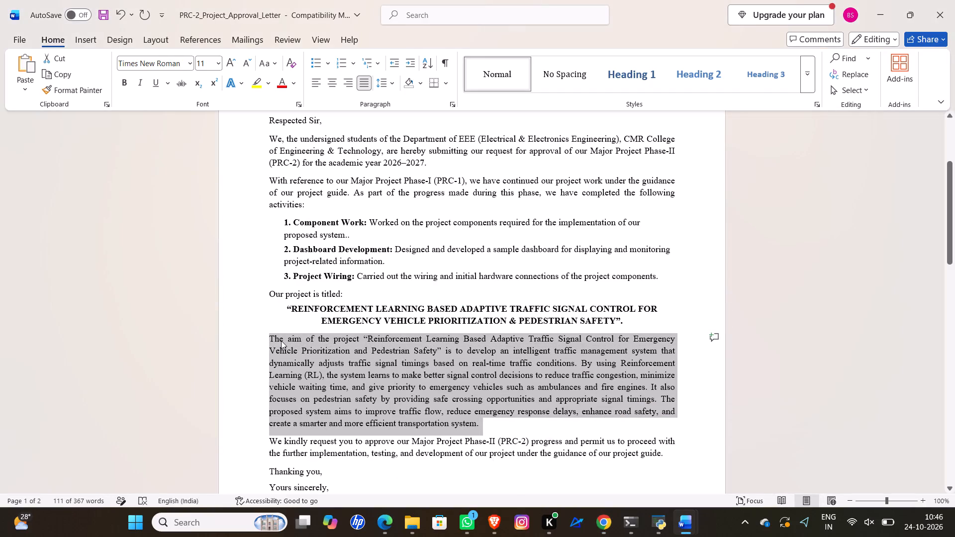
key("ctrl+v")
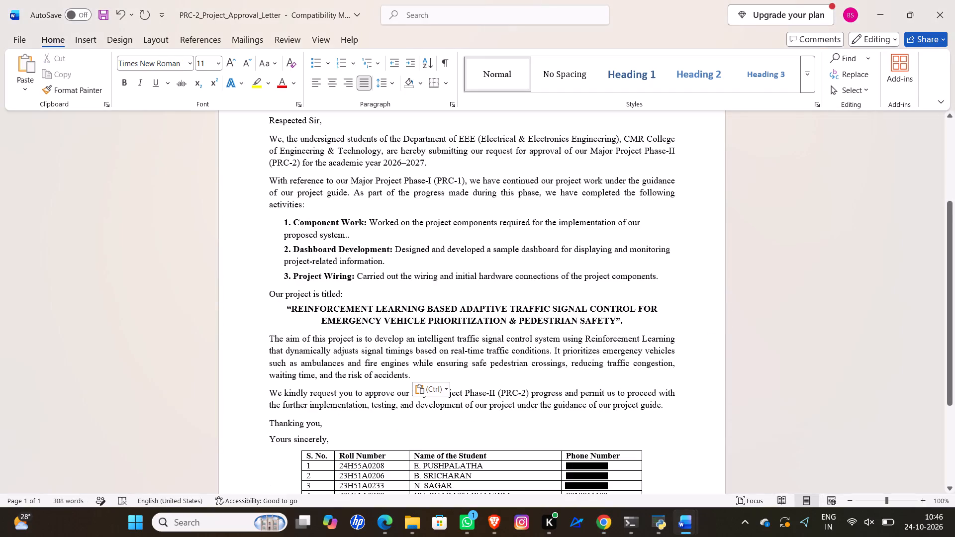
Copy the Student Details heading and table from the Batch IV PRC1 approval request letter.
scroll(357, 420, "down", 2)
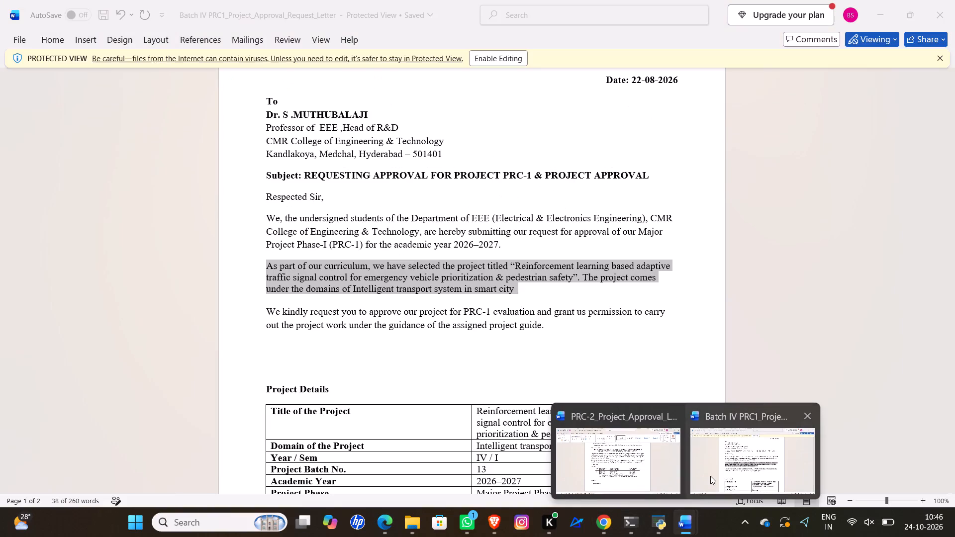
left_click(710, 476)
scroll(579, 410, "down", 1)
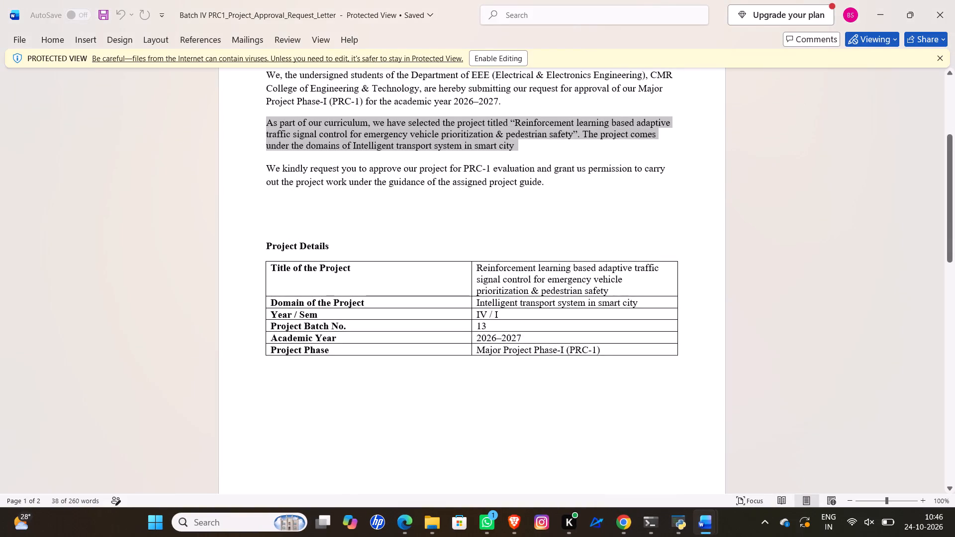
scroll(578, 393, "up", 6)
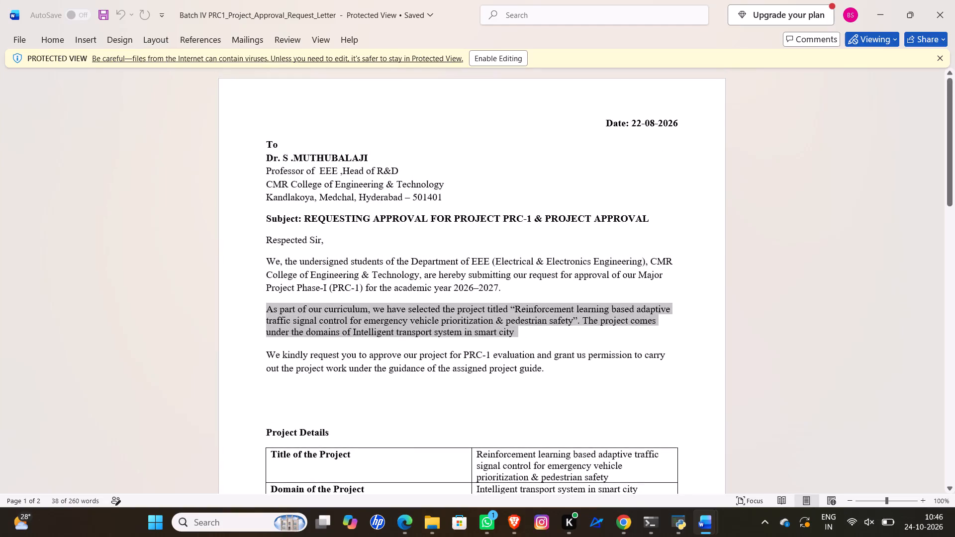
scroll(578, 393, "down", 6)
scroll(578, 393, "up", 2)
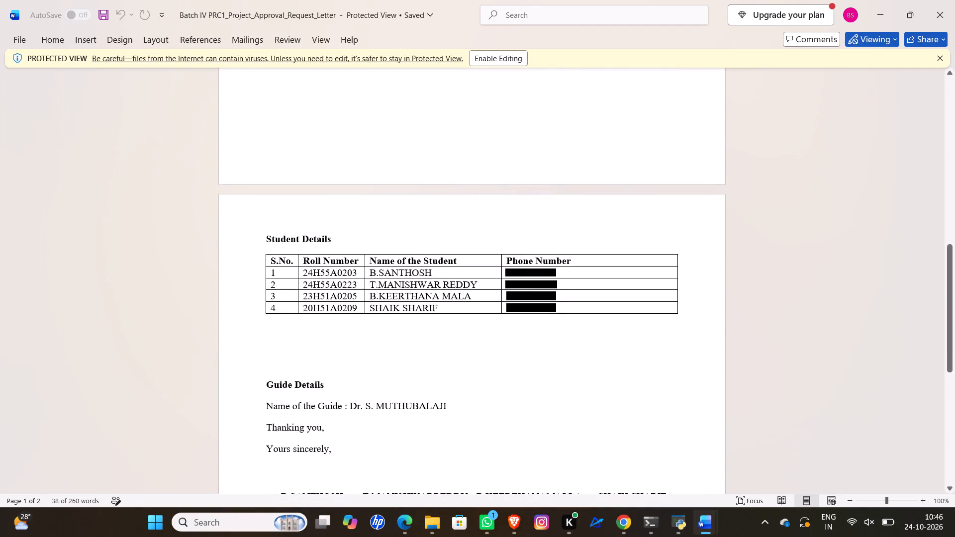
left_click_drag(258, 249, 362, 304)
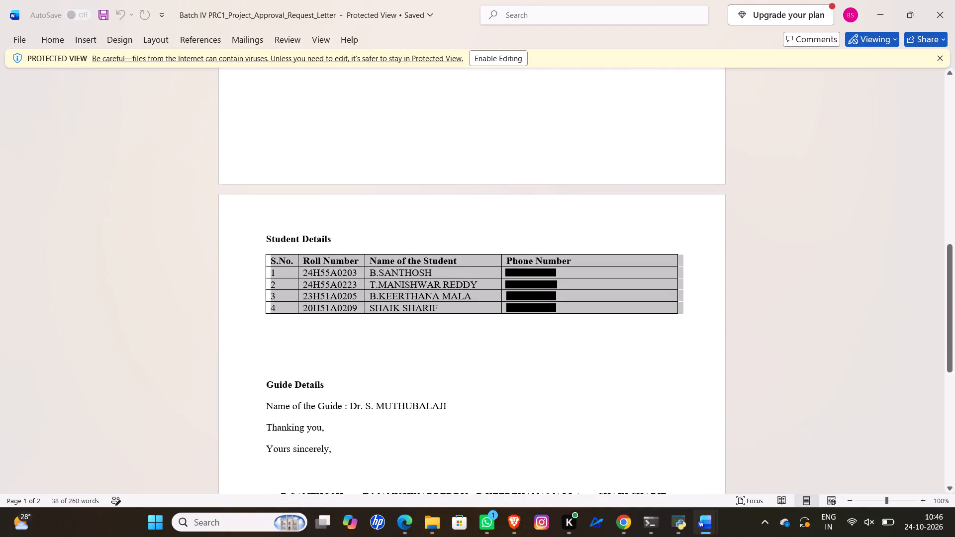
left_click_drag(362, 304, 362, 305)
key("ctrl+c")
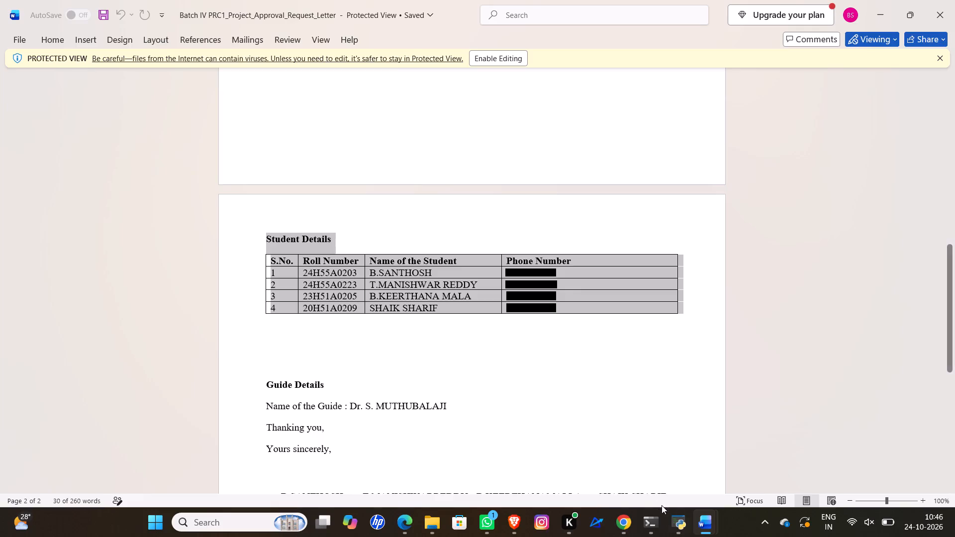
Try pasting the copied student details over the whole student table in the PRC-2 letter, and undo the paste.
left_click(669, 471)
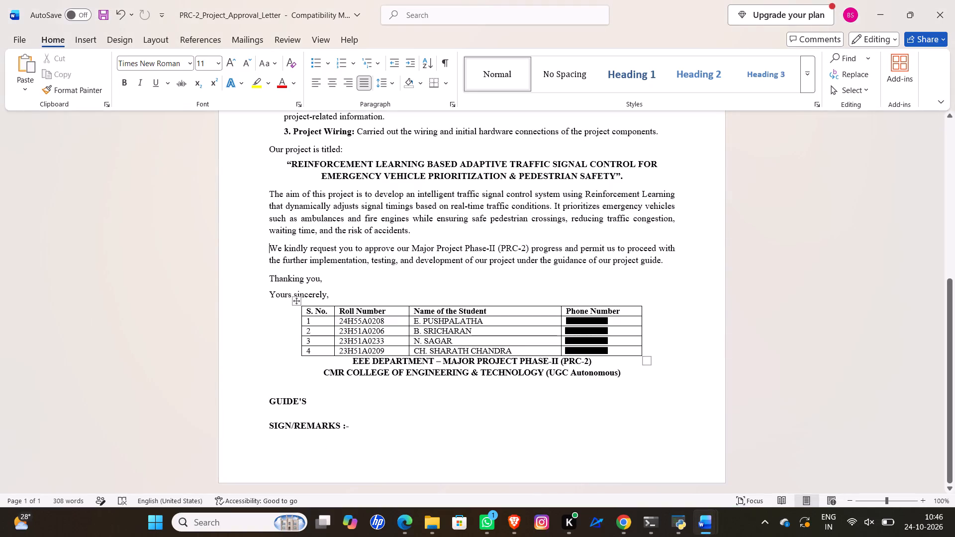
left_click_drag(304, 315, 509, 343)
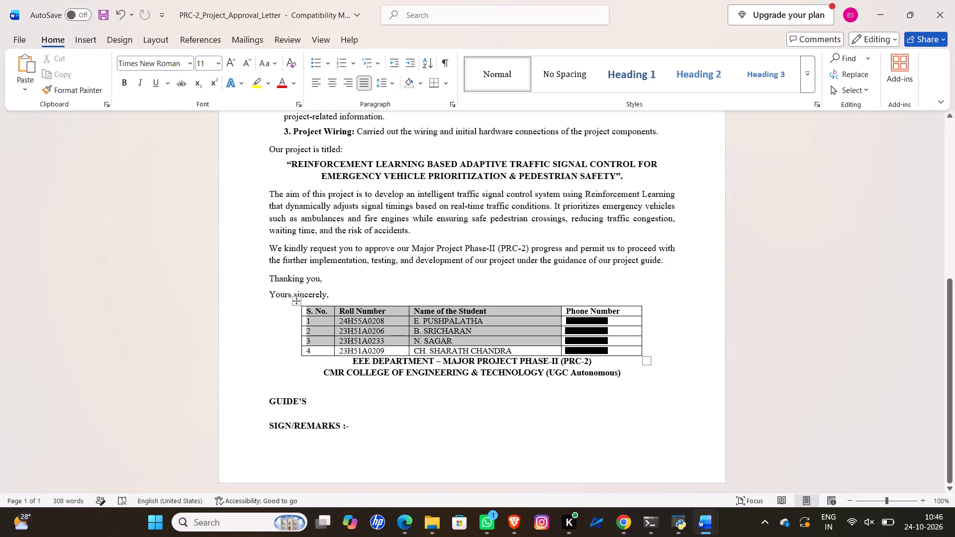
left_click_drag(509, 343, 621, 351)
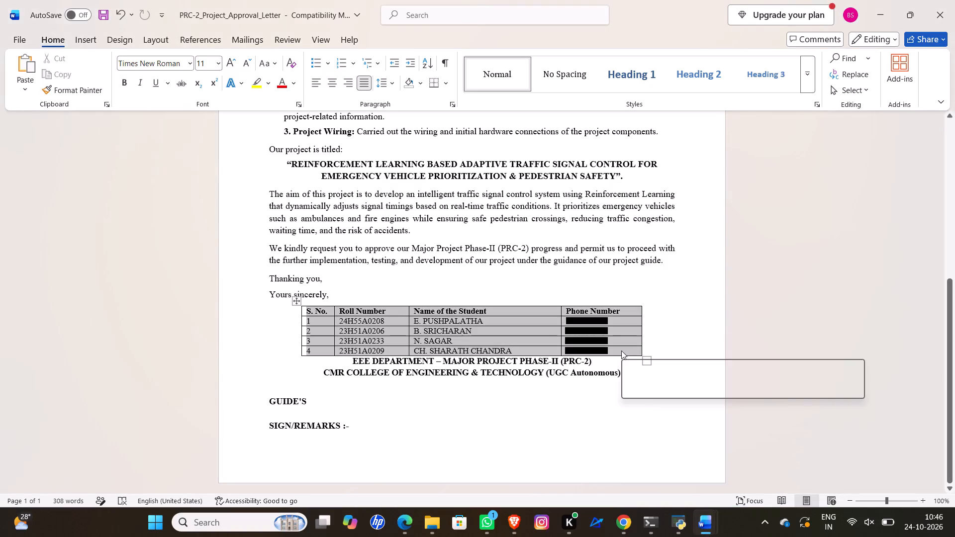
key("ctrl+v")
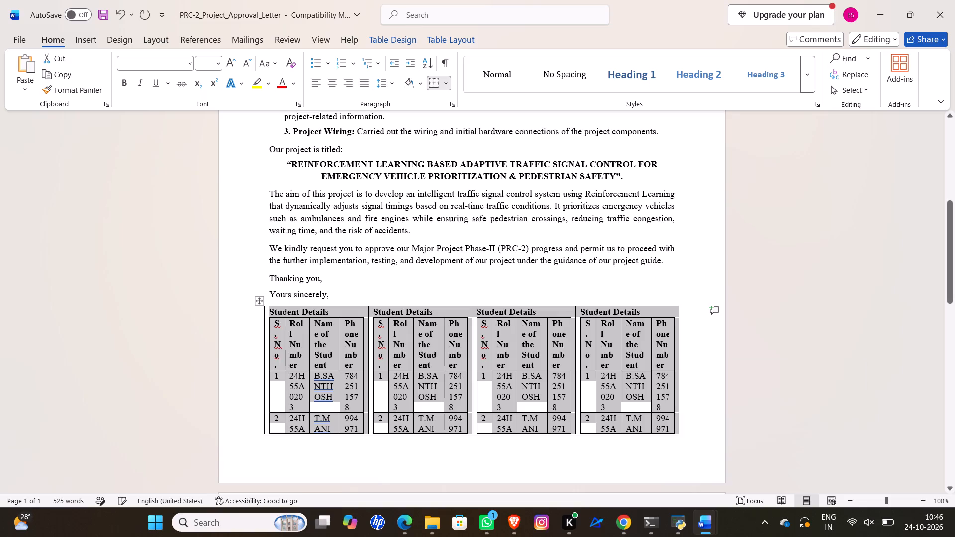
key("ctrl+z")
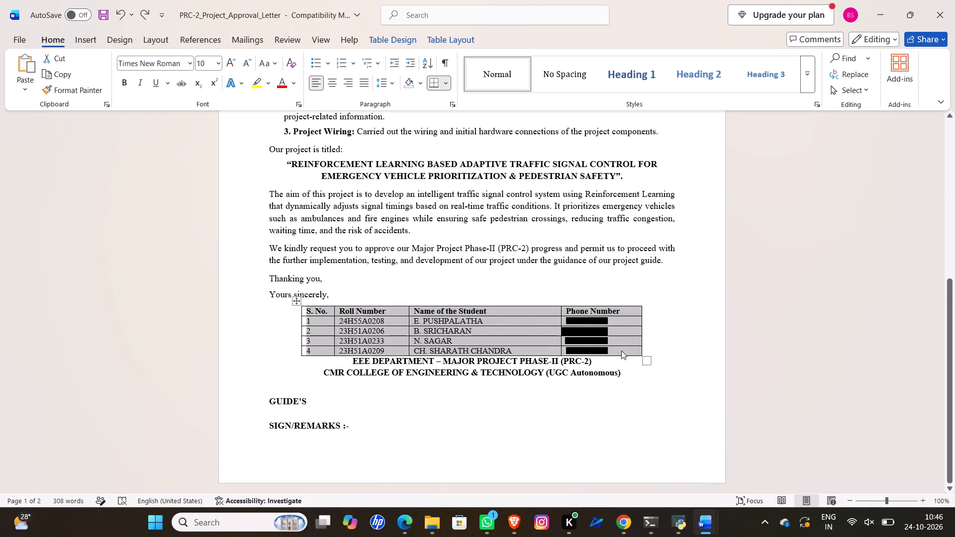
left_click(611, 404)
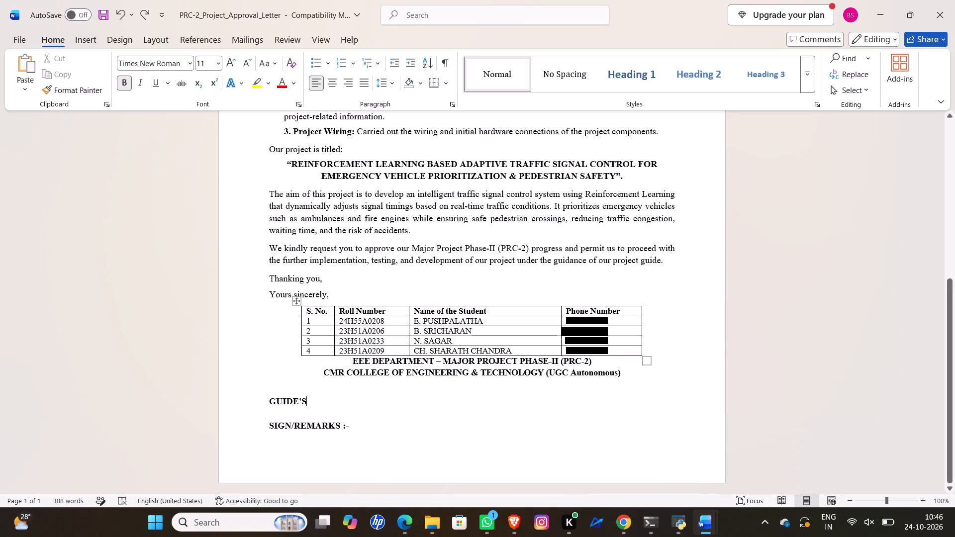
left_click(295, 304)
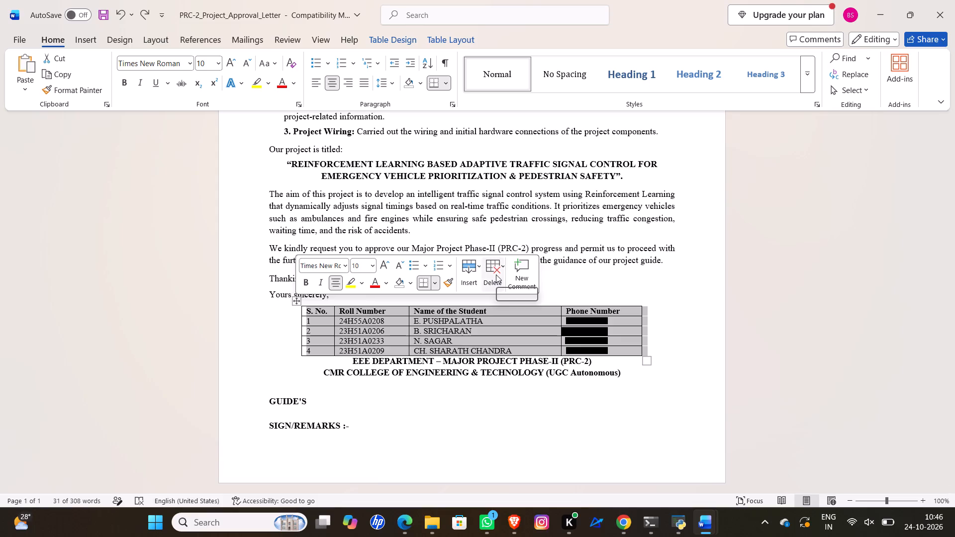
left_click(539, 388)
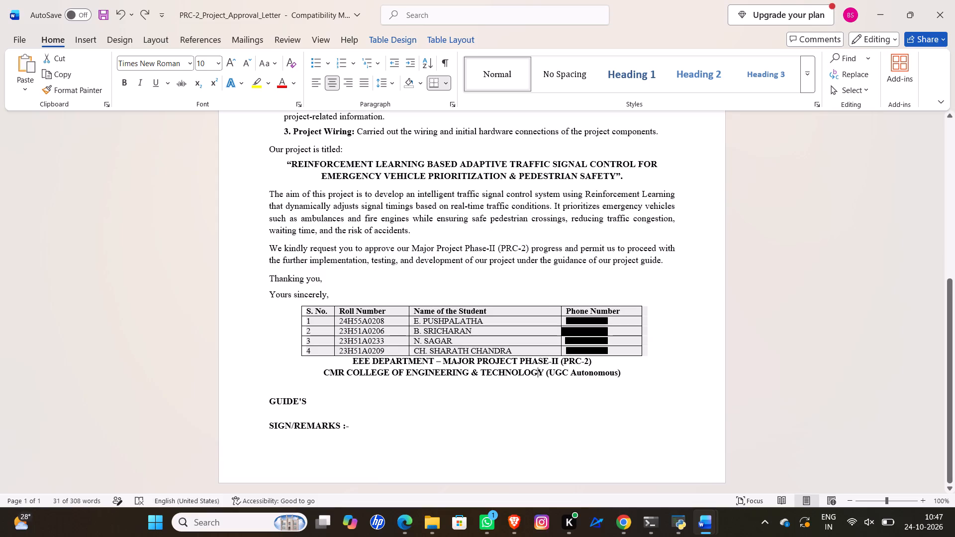
Change the last digit of the first student's roll number in the PRC-2 letter's table to 3.
left_click(394, 322)
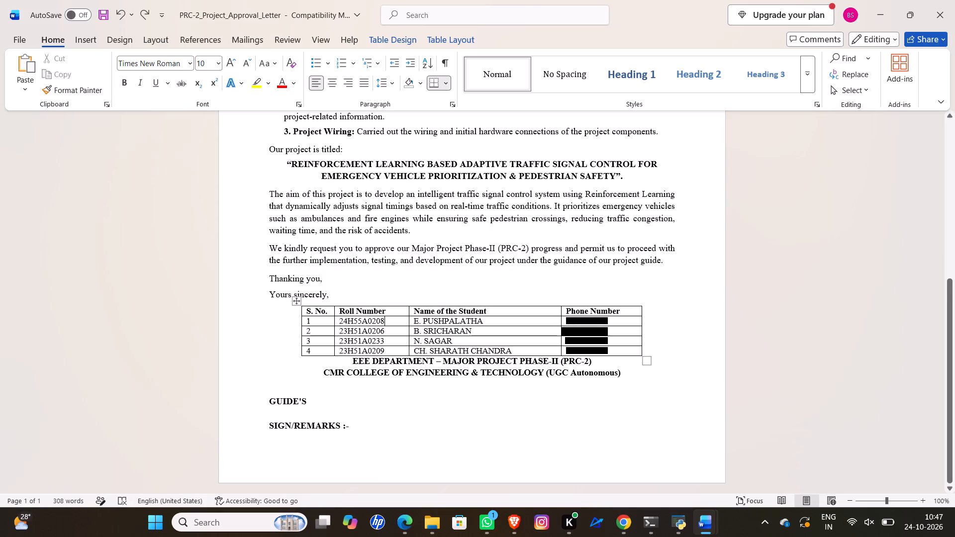
key("BackSpace")
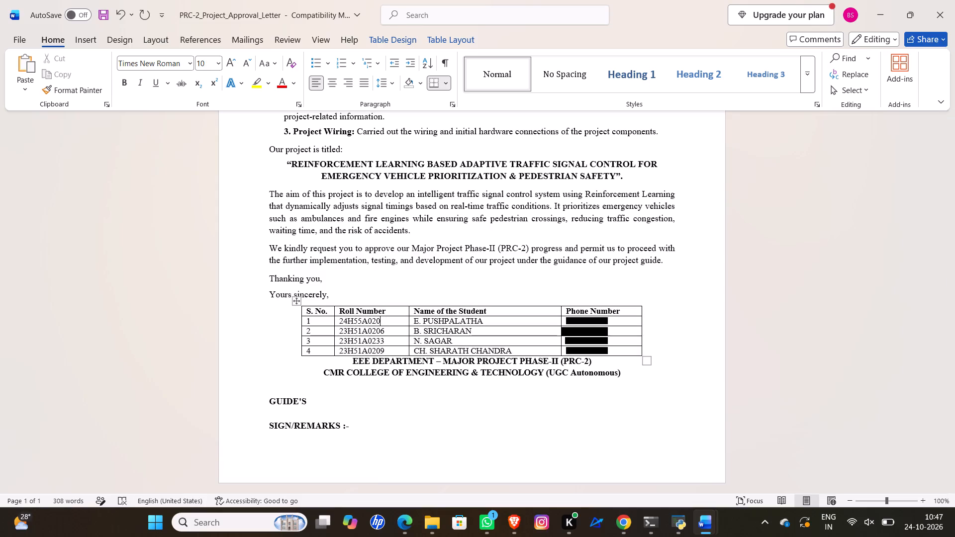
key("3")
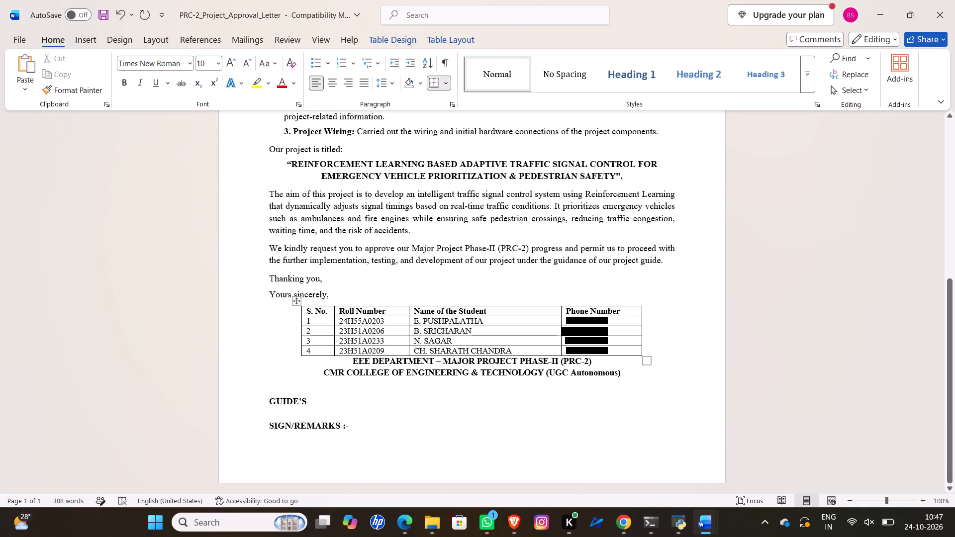
Replace the second student's roll number with the one given for the second student in the PRC-1 letter.
left_click(395, 330)
key("BackSpace")
key("BackSpace")
key("BackSpace")
key("BackSpace")
key("BackSpace")
key("BackSpace")
key("BackSpace")
key("BackSpace")
key("BackSpace")
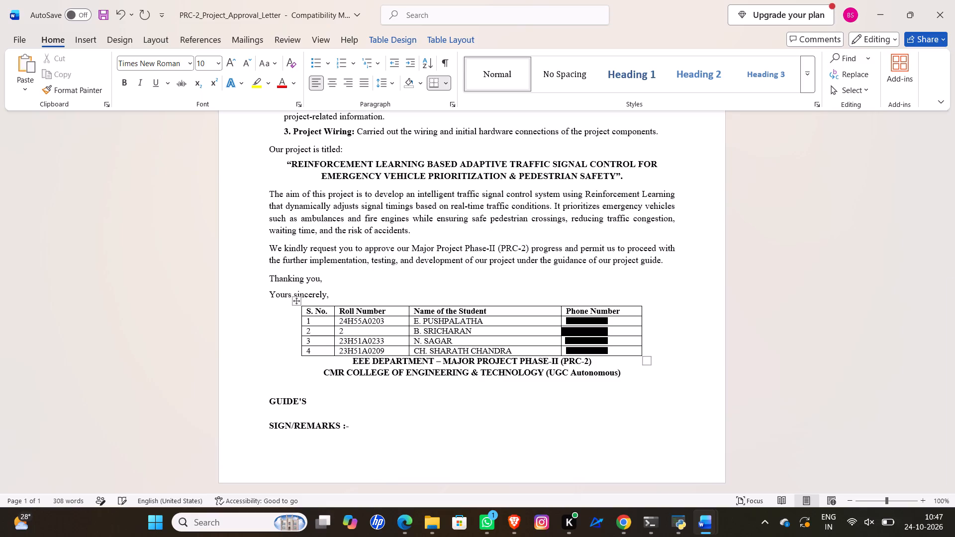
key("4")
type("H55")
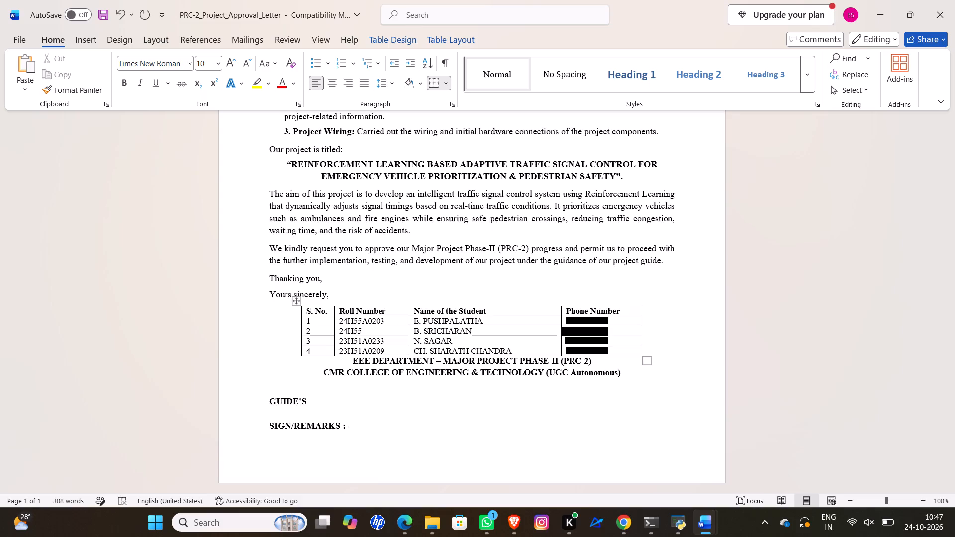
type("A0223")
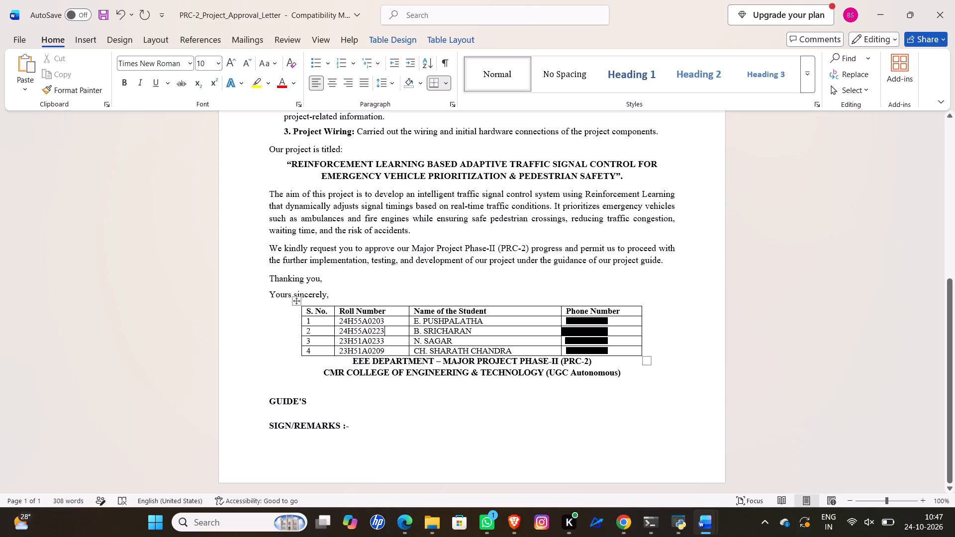
double_click(507, 323)
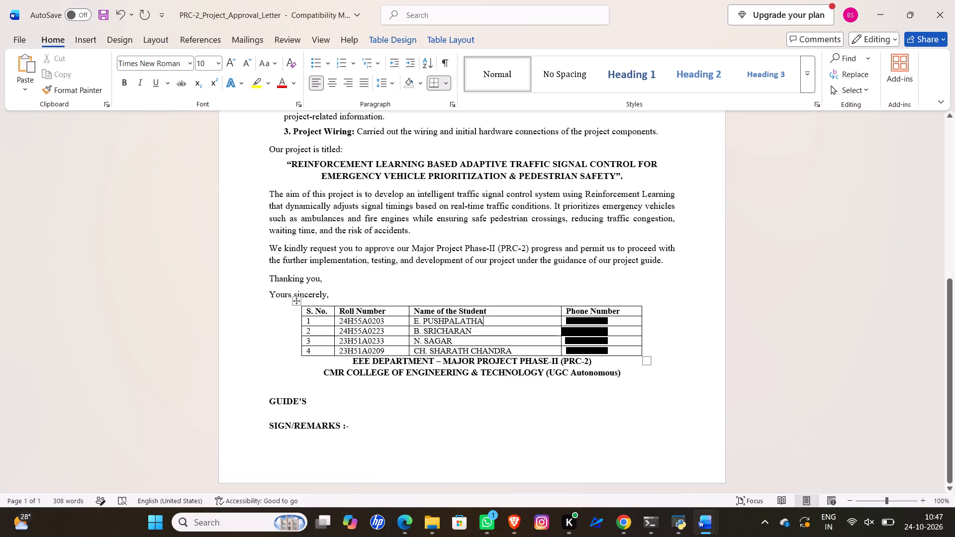
Change the last two digits of the third student's roll number to 05.
left_click(393, 341)
key("BackSpace")
key("BackSpace")
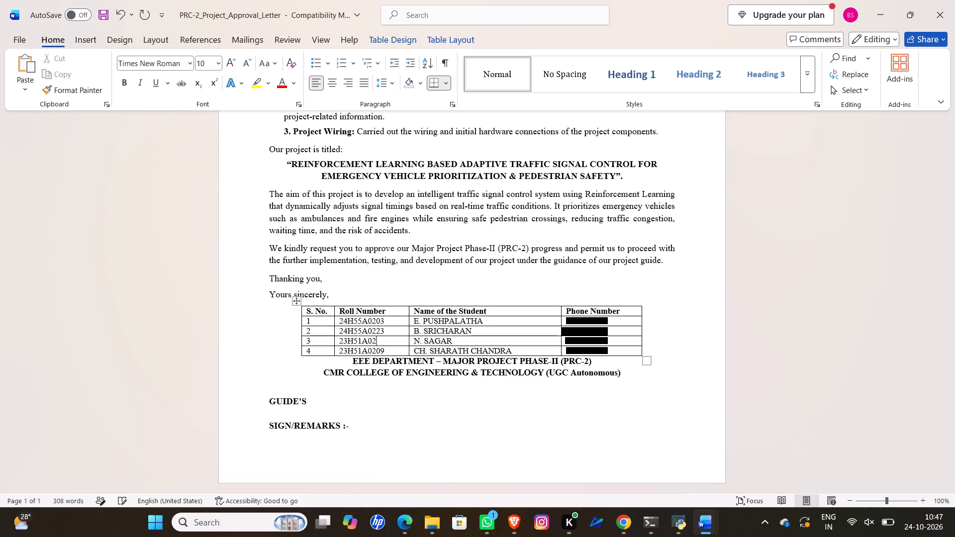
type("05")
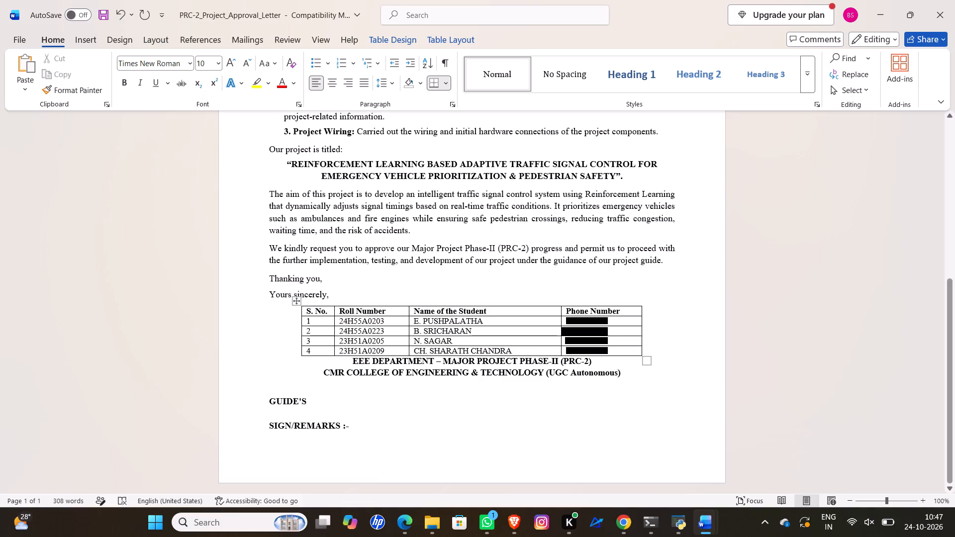
Change the second digit of the fourth student's roll number to 0.
left_click(392, 352)
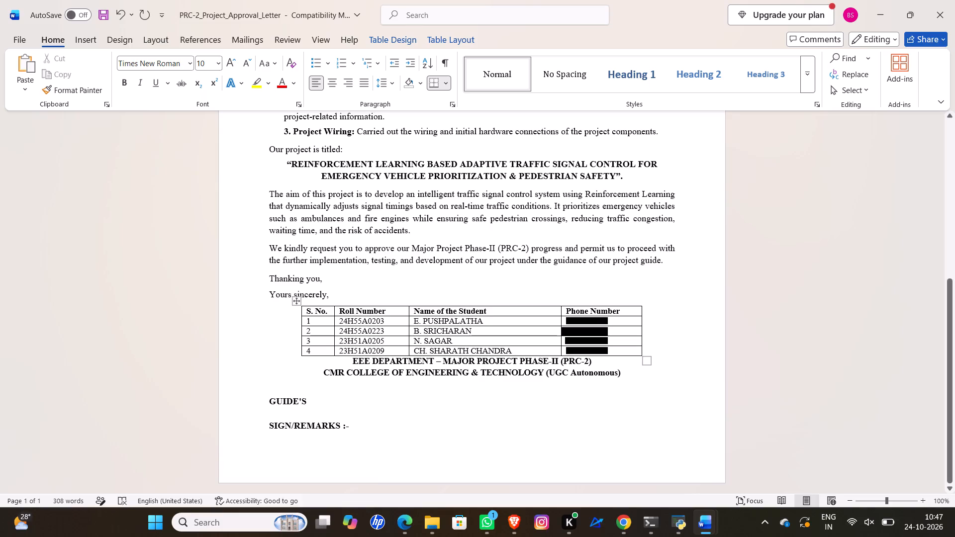
key("Left")
key("Left")
key("Left")
key("Left")
key("Left")
key("Left")
key("Left")
key("Left")
key("Left")
key("Left")
key("Left")
key("Right")
key("Right")
key("Right")
key("BackSpace")
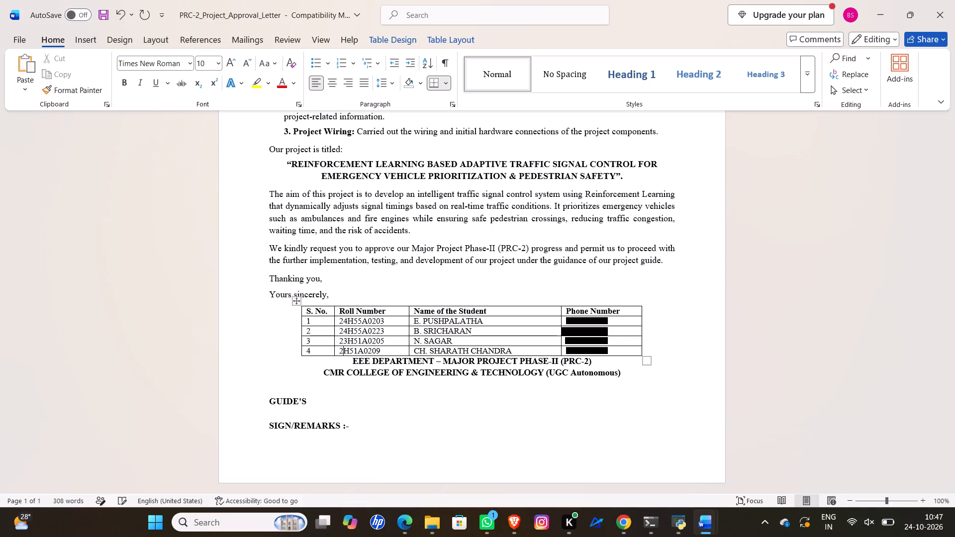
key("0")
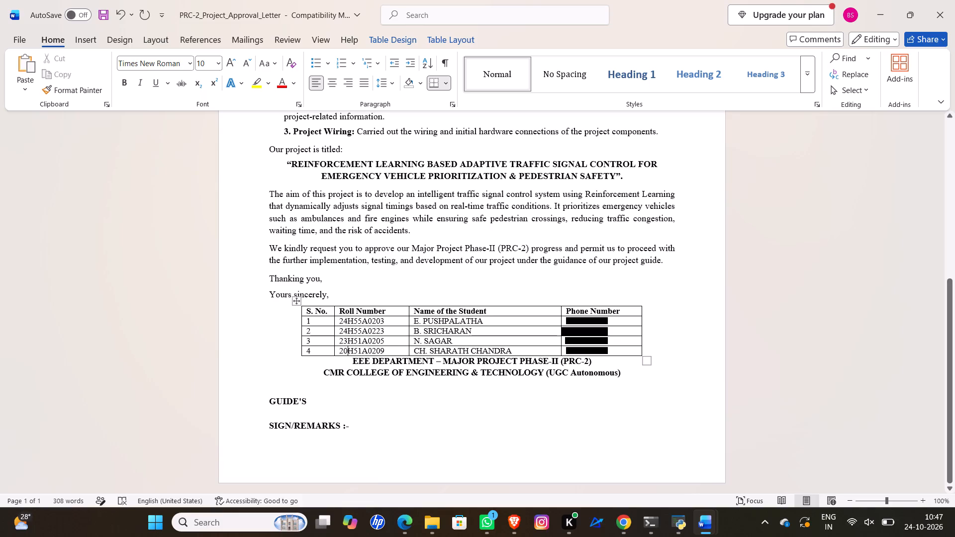
Replace the first student's name in the PRC-2 letter's table with the first student's name from the PRC-1 letter.
left_click(504, 320)
key("BackSpace")
key("BackSpace")
key("BackSpace")
key("BackSpace")
key("BackSpace")
key("BackSpace")
key("BackSpace")
key("BackSpace")
key("BackSpace")
key("BackSpace")
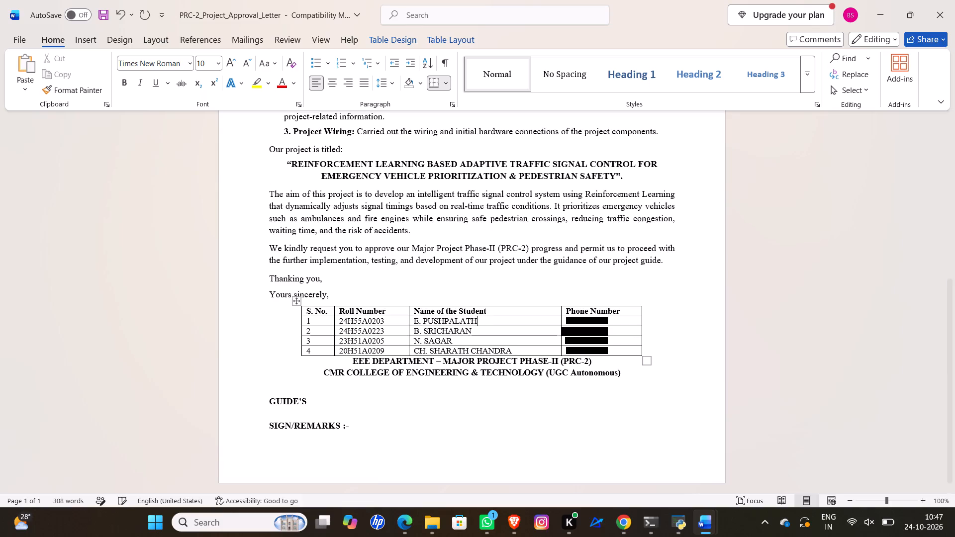
key("BackSpace")
key("BackSpace")
key("BackSpace")
key("BackSpace")
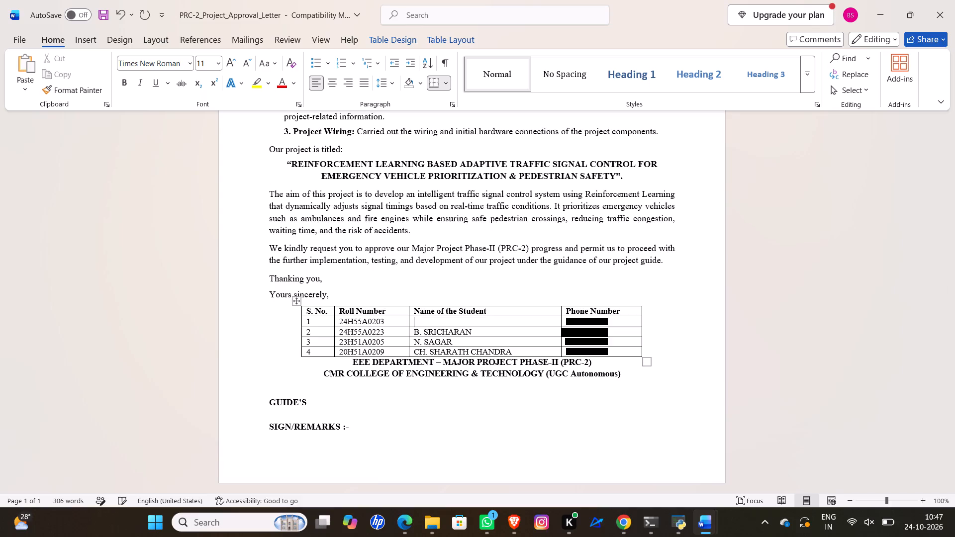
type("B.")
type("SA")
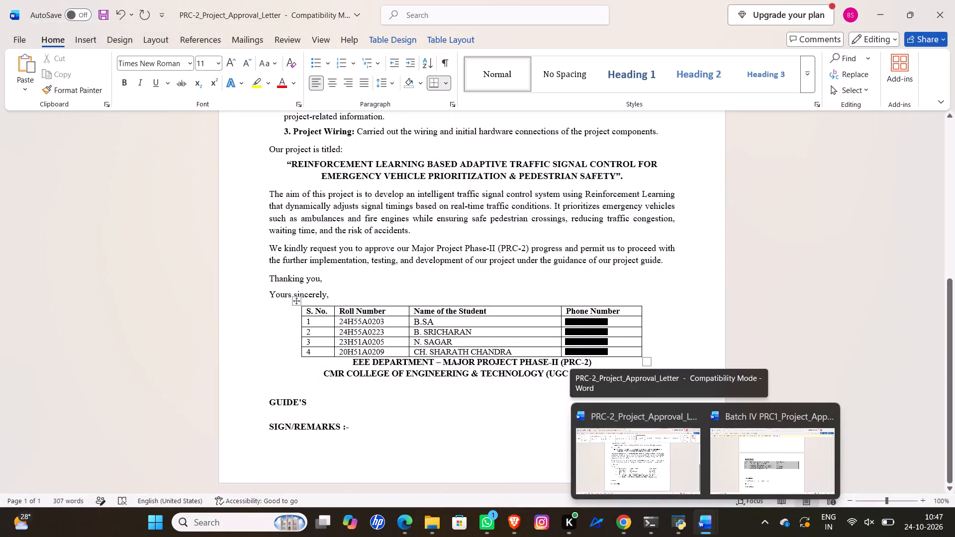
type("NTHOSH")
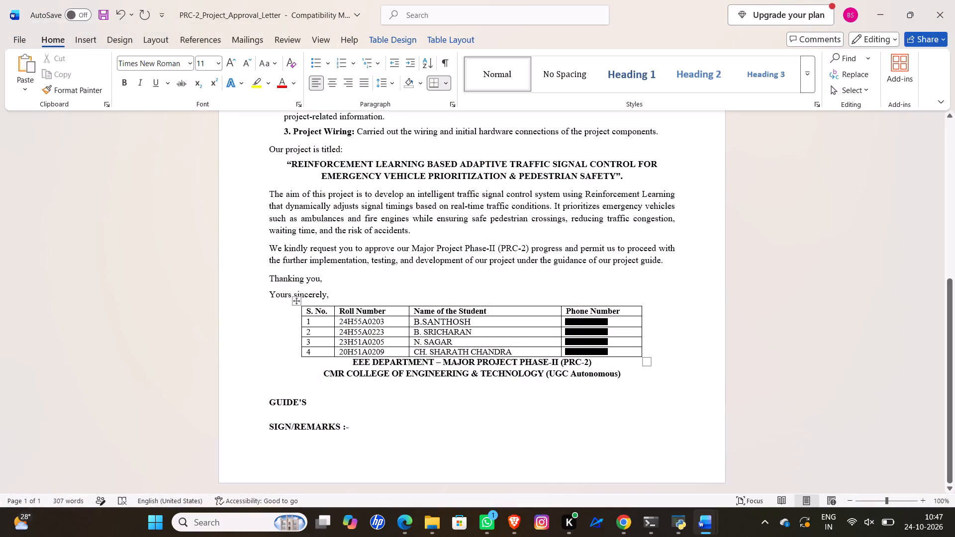
Replace the second student's name in the table with the second student's name from the PRC-1 letter.
left_click(491, 330)
key("BackSpace")
key("BackSpace")
key("BackSpace")
key("BackSpace")
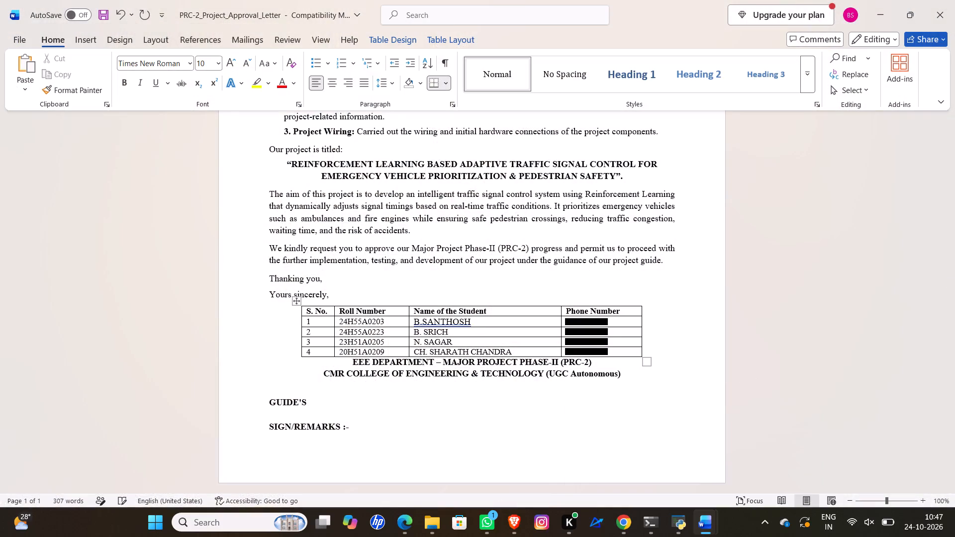
key("BackSpace")
key("BackSpace")
key("BackSpace")
key("BackSpace")
key("BackSpace")
key("BackSpace")
key("BackSpace")
key("BackSpace")
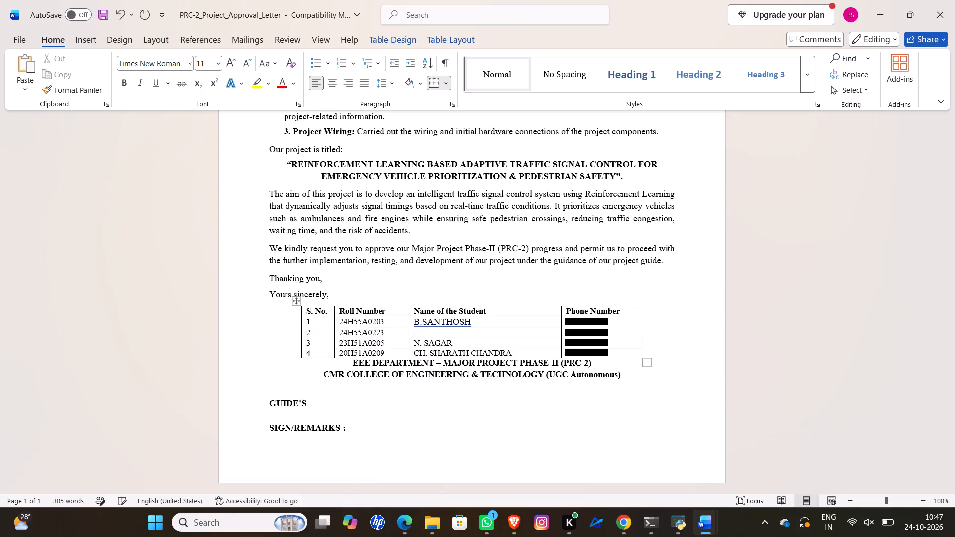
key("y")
key("BackSpace")
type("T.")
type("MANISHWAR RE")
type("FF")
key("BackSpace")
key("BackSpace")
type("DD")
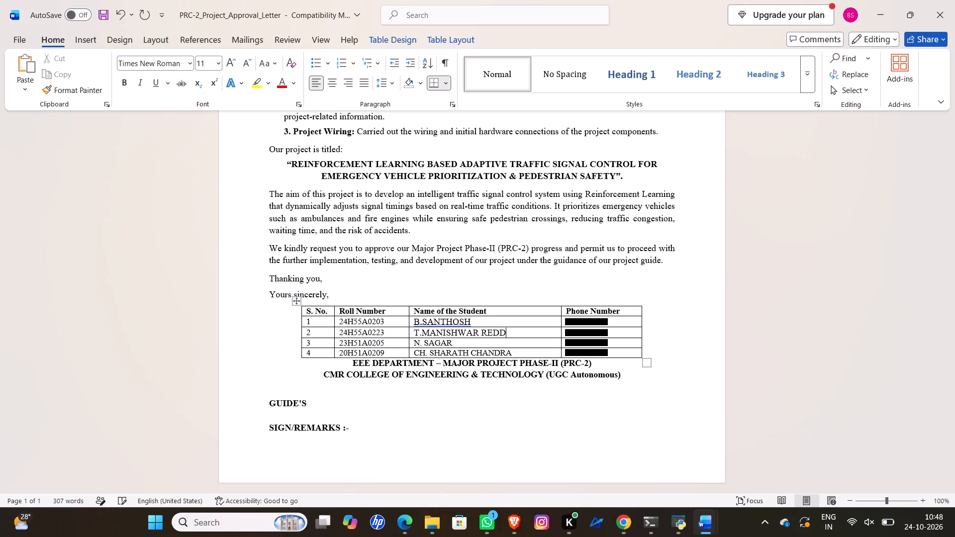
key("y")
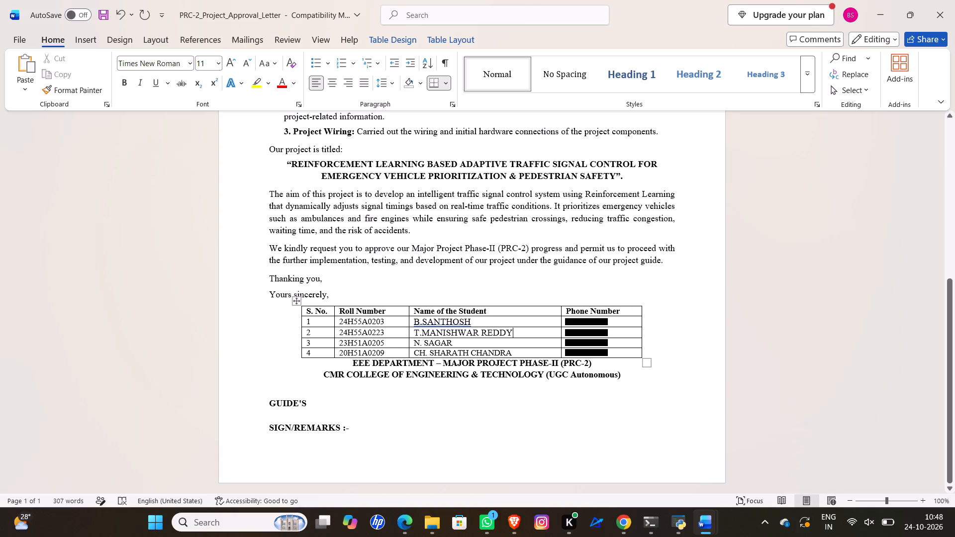
Replace the third student's name in the table, consulting the PRC-1 letter's student details for the name.
left_click(457, 341)
key("BackSpace")
key("BackSpace")
key("BackSpace")
key("BackSpace")
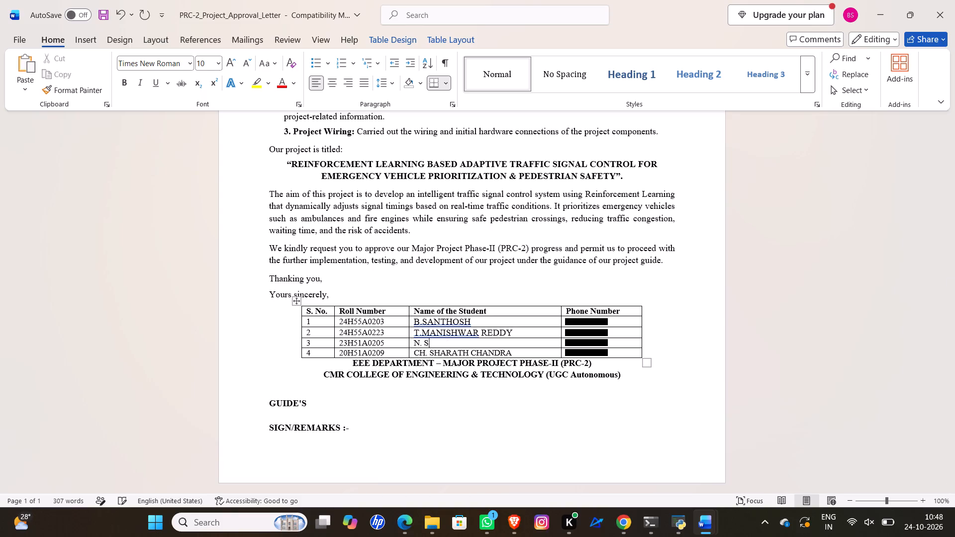
key("BackSpace")
key("BackSpace")
key("BackSpace")
key("BackSpace")
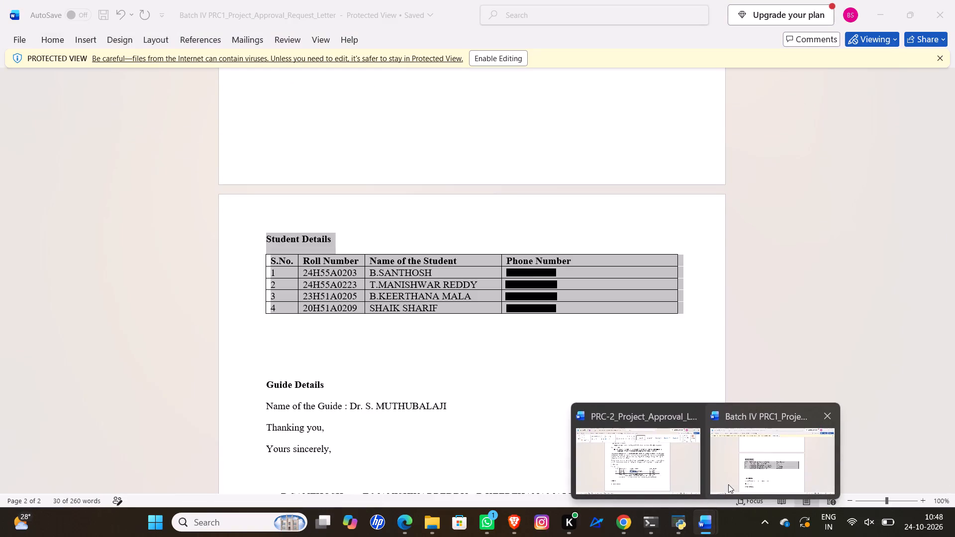
left_click(662, 476)
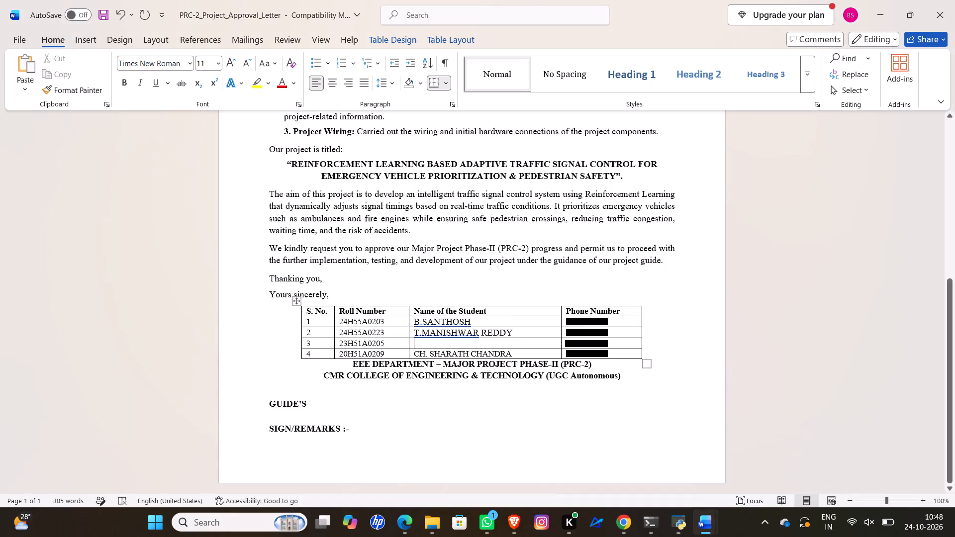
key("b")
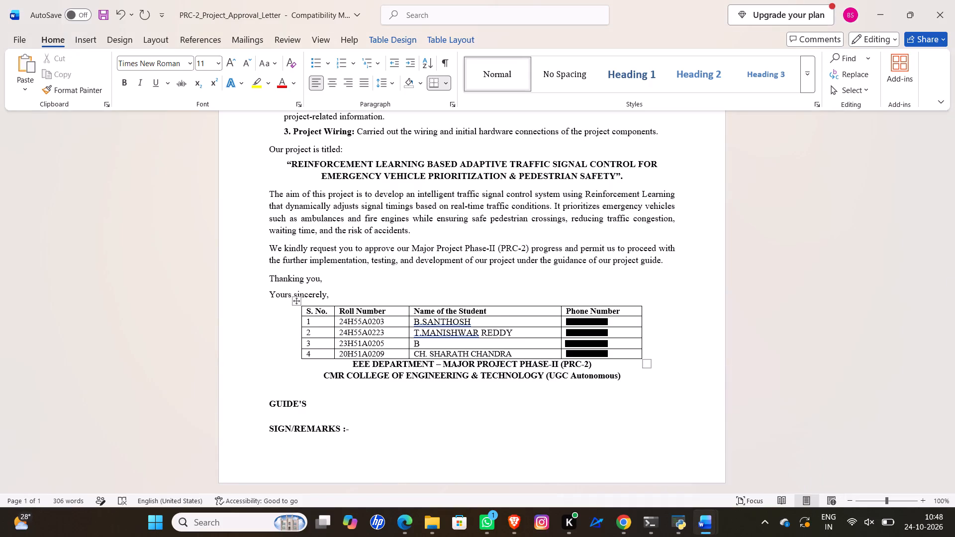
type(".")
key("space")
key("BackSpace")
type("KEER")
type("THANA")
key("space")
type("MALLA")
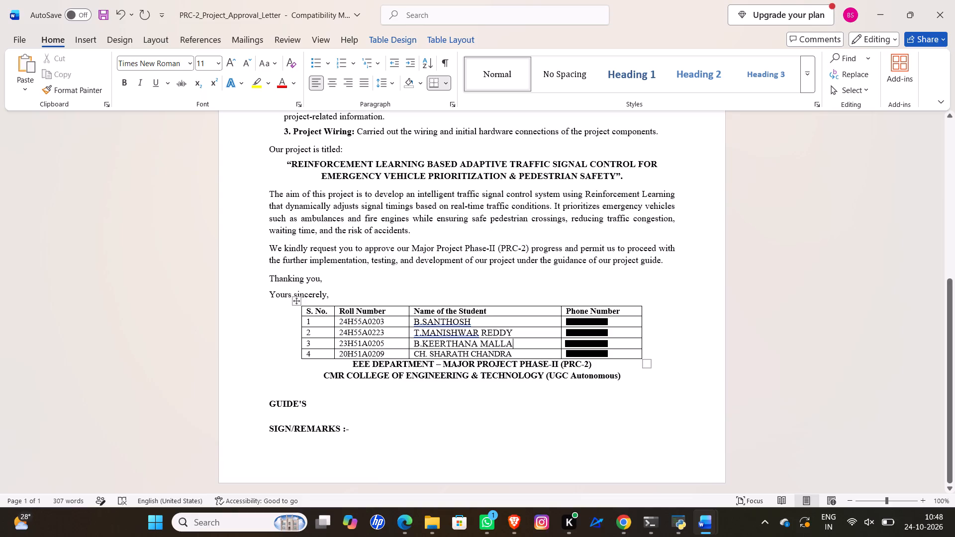
Replace the fourth student's name in the table with the fourth student's name from the PRC-1 letter.
left_click(519, 356)
key("BackSpace")
key("BackSpace")
key("BackSpace")
key("BackSpace")
key("BackSpace")
key("BackSpace")
key("BackSpace")
key("BackSpace")
key("BackSpace")
key("BackSpace")
key("BackSpace")
key("BackSpace")
key("BackSpace")
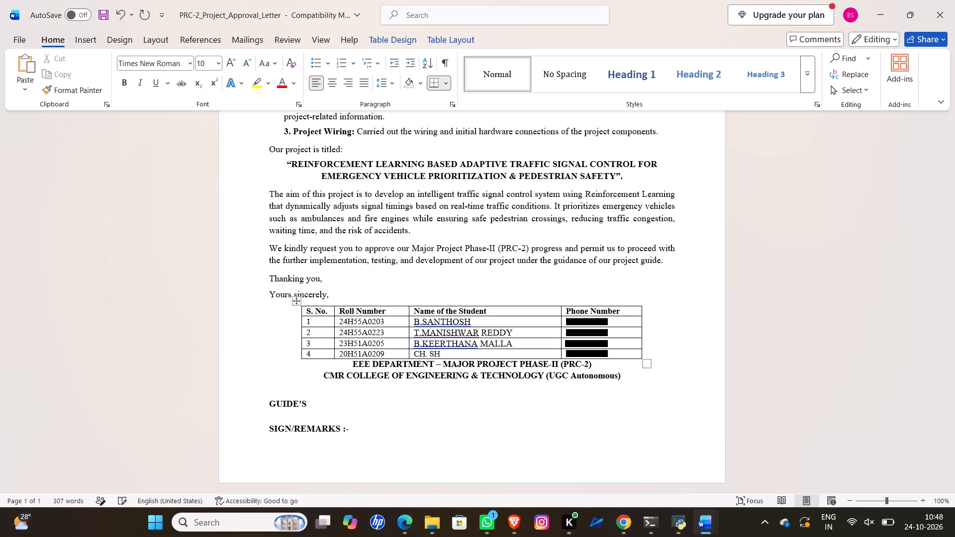
key("BackSpace")
key("BackSpace")
key("BackSpace")
key("BackSpace")
key("BackSpace")
key("BackSpace")
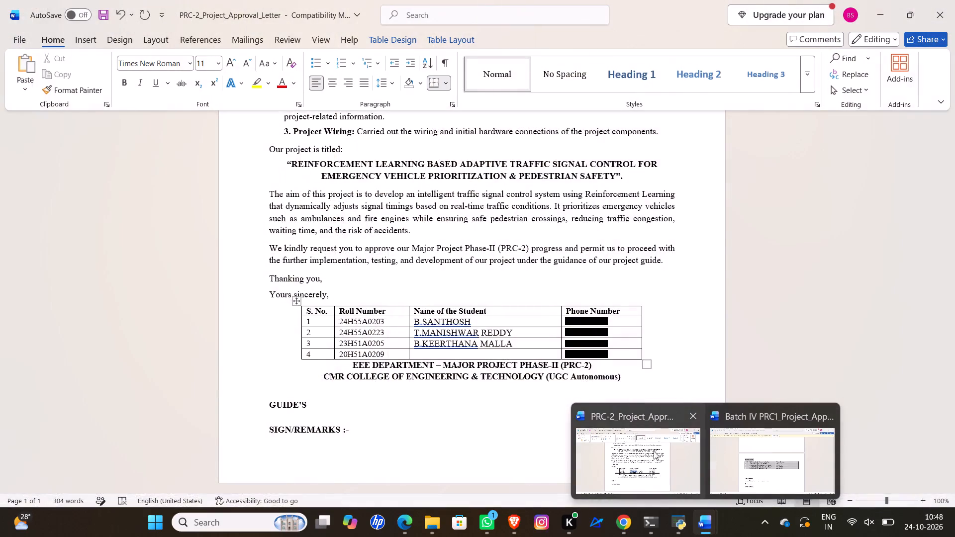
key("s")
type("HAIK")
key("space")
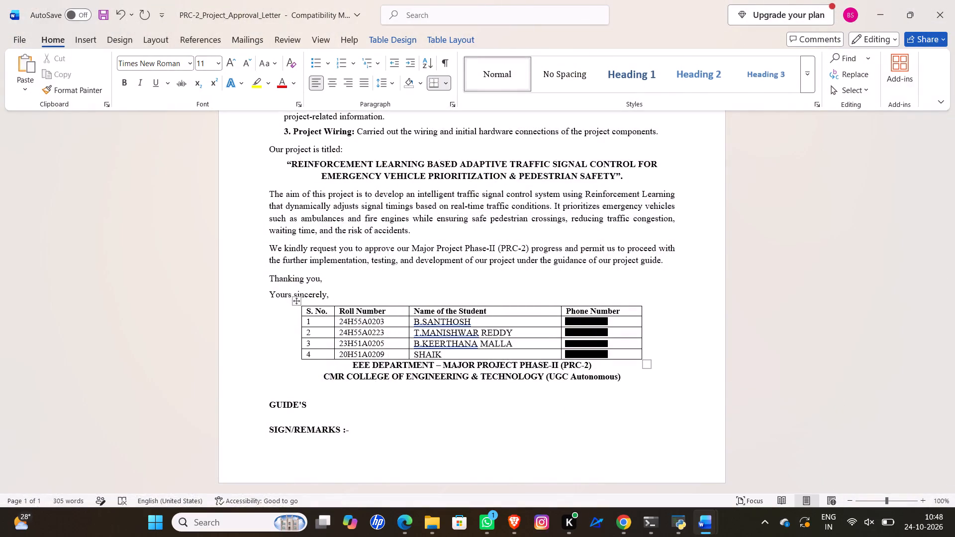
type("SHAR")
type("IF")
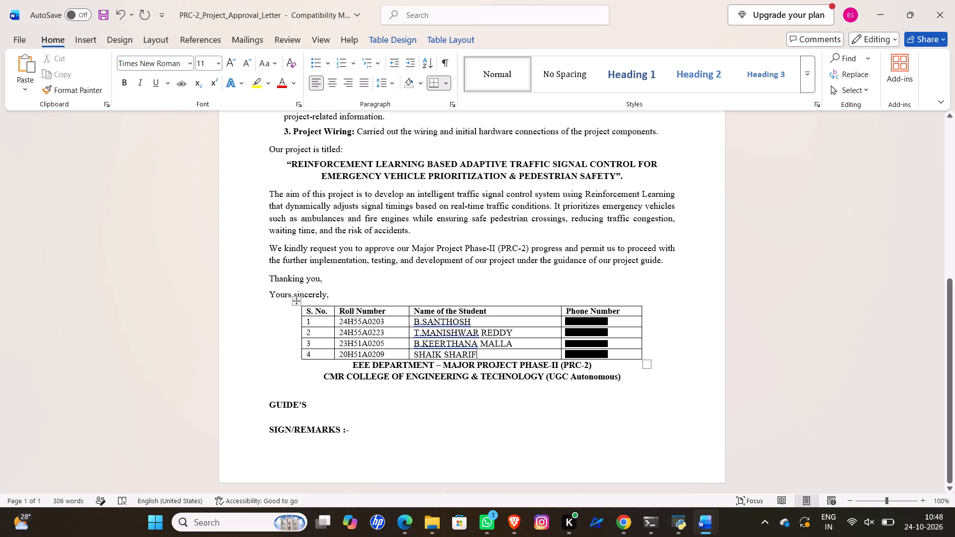
Start editing the second student's phone number in the table.
left_click(613, 333)
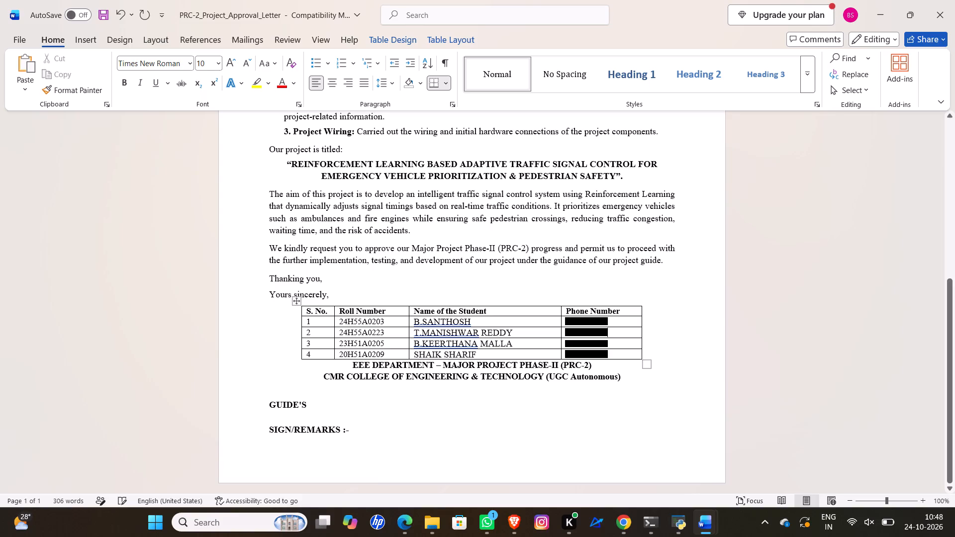
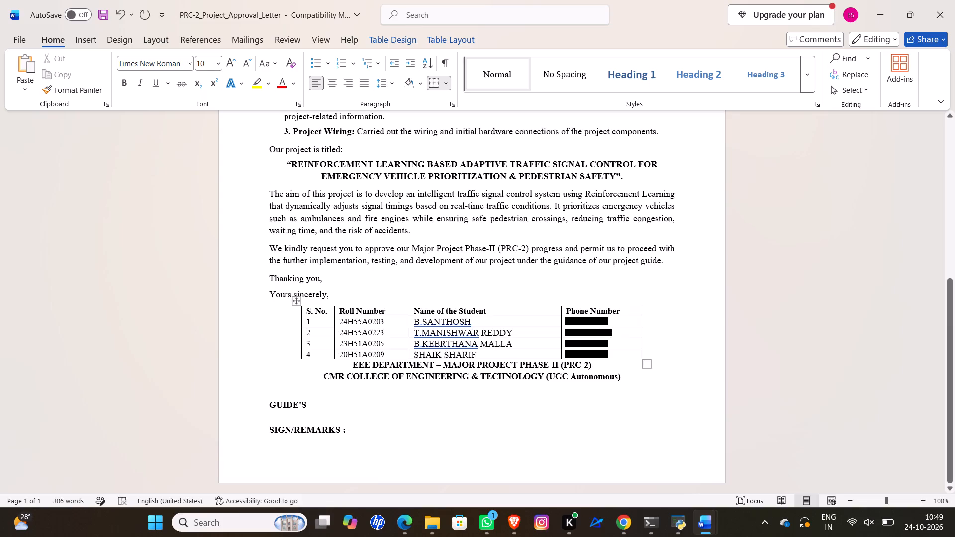
Clear the first student's phone number from the table.
key("BackSpace")
key("BackSpace")
key("BackSpace")
key("BackSpace")
key("BackSpace")
key("BackSpace")
key("BackSpace")
key("BackSpace")
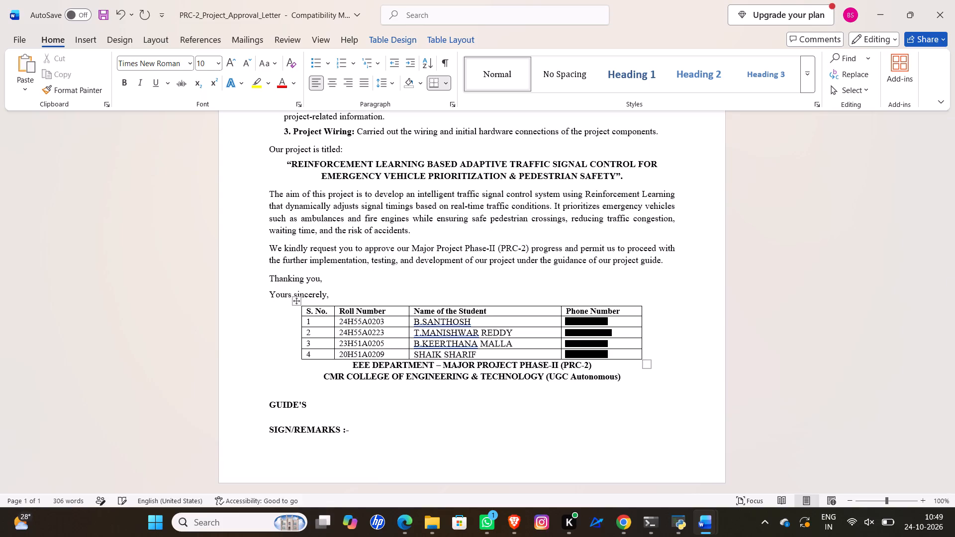
key("BackSpace")
key("BackSpace")
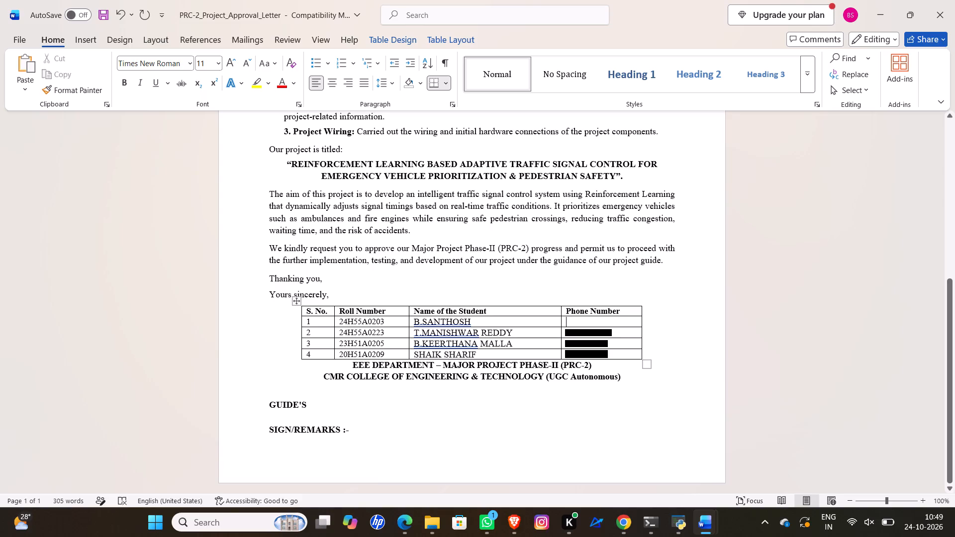
Clear the third student's phone number from the table.
left_click(625, 347)
key("BackSpace")
key("BackSpace")
key("BackSpace")
key("BackSpace")
key("BackSpace")
key("BackSpace")
key("BackSpace")
key("BackSpace")
key("BackSpace")
key("BackSpace")
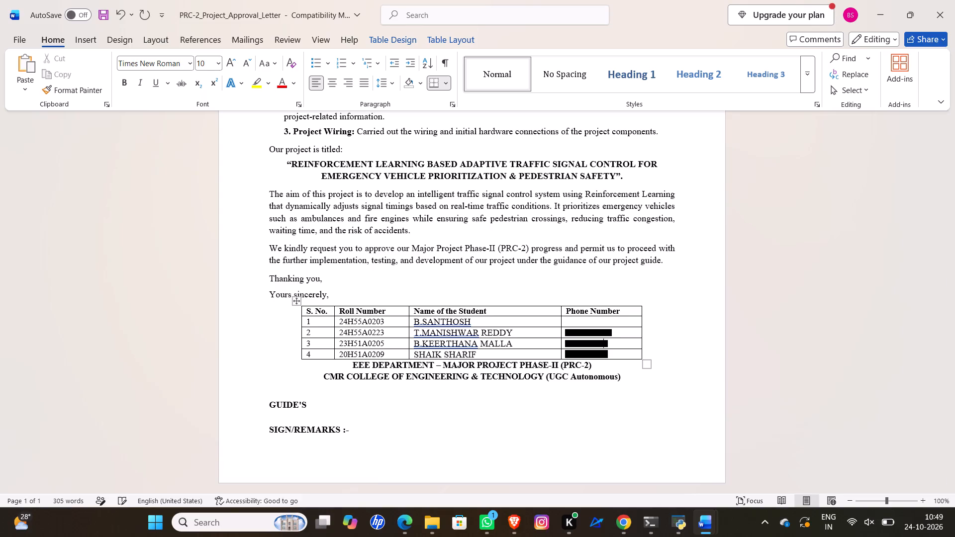
Clear the fourth student's phone number from the table.
left_click(627, 359)
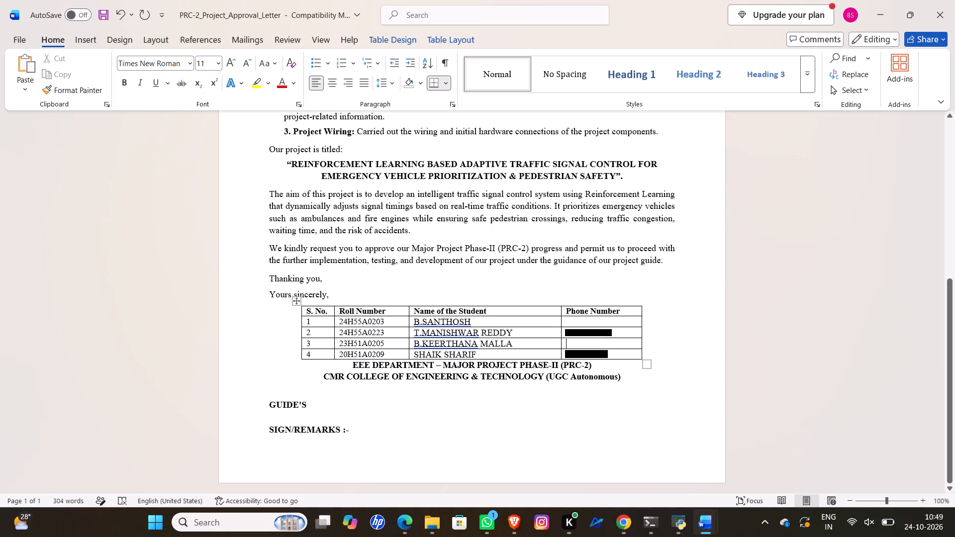
left_click(627, 358)
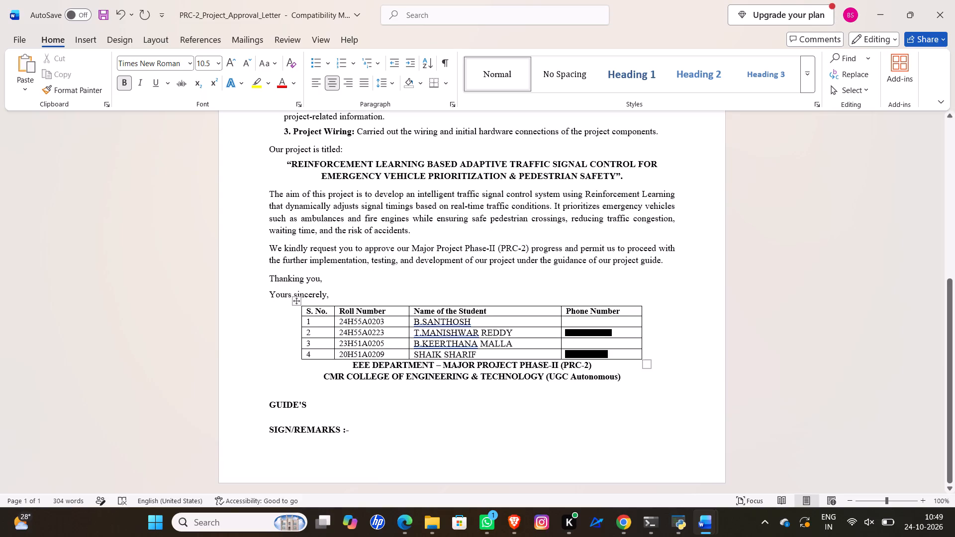
left_click(626, 355)
key("BackSpace")
key("BackSpace")
key("BackSpace")
key("BackSpace")
key("BackSpace")
key("BackSpace")
key("BackSpace")
key("BackSpace")
key("BackSpace")
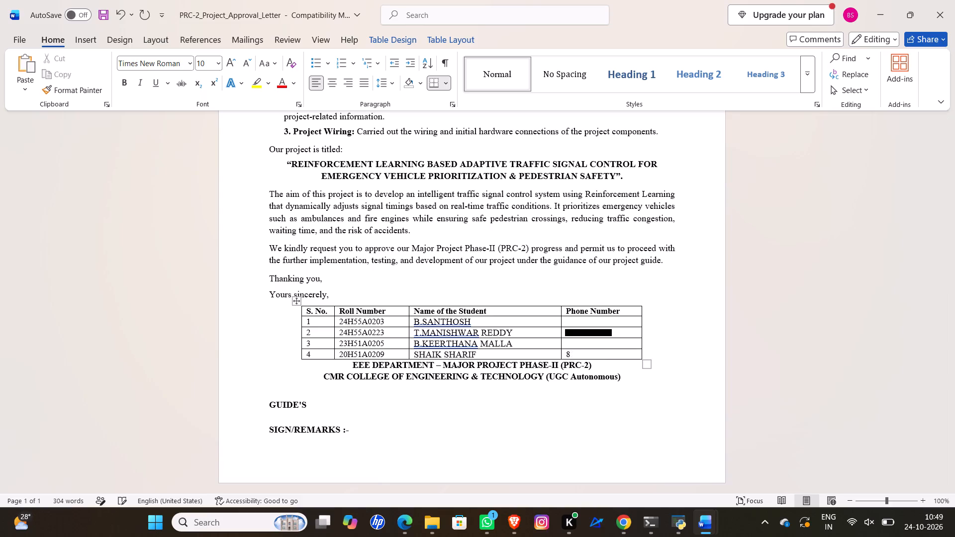
key("BackSpace")
Start editing the empty phone number cell of the first student in the table.
left_click(621, 323)
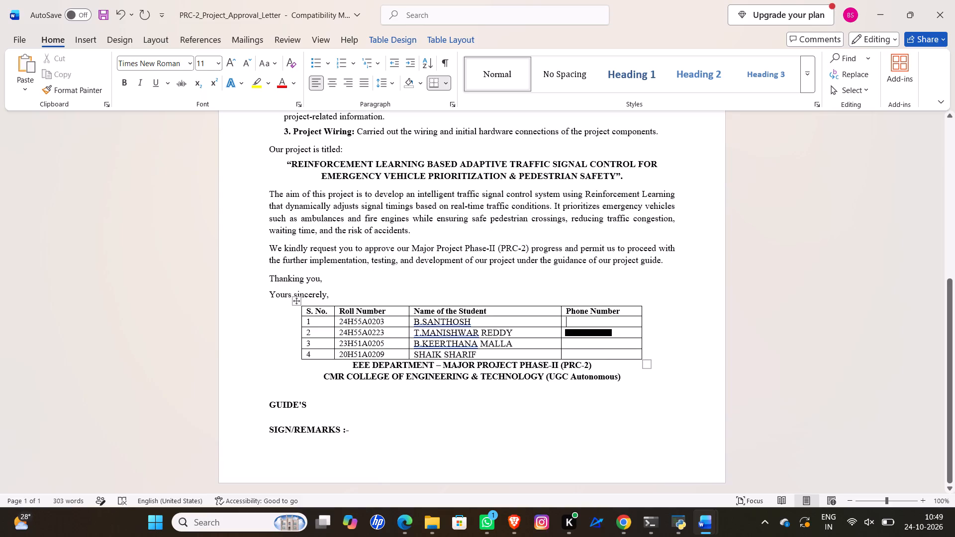
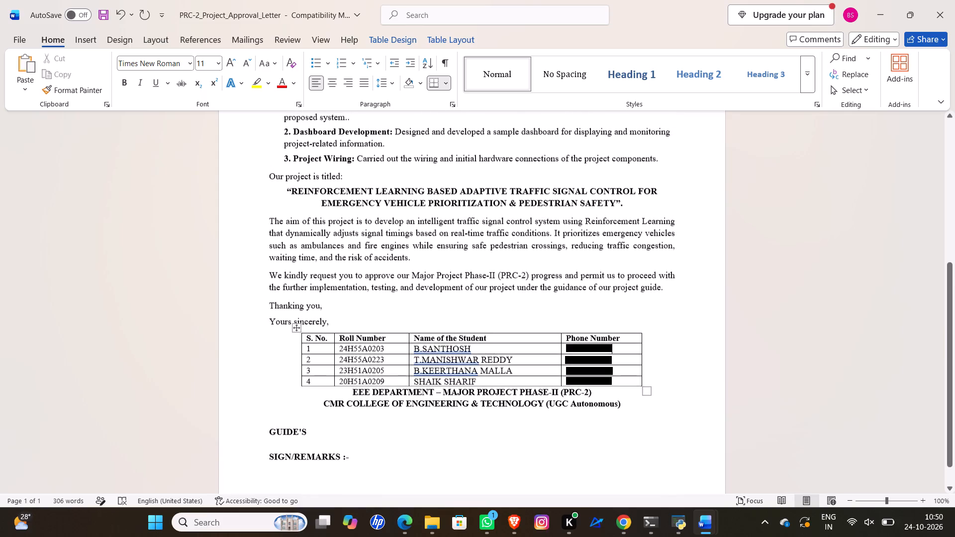
Remove the bold formatting from the designation, college and address lines below the recipient's name, and save the letter.
scroll(531, 338, "up", 3)
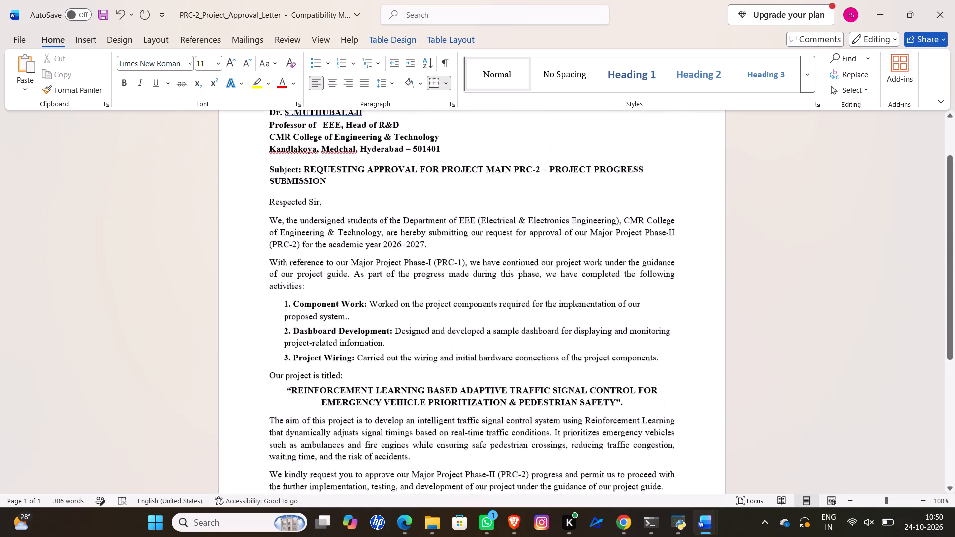
scroll(531, 338, "up", 2)
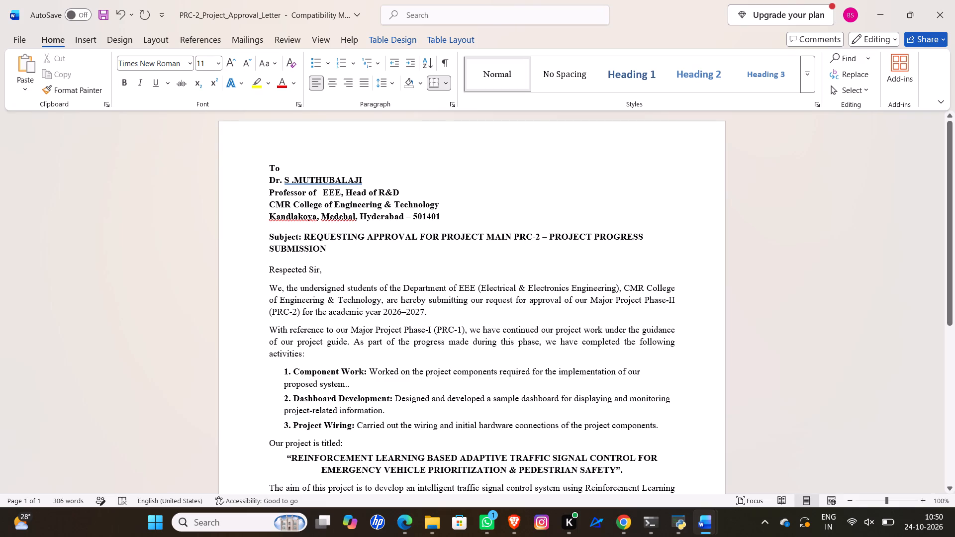
left_click_drag(269, 189, 357, 209)
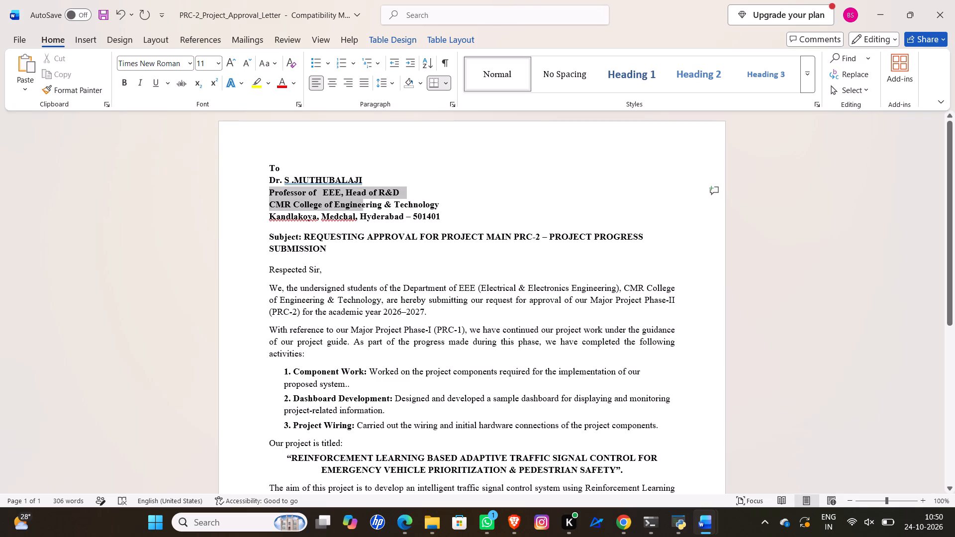
left_click_drag(357, 209, 369, 212)
left_click(276, 189)
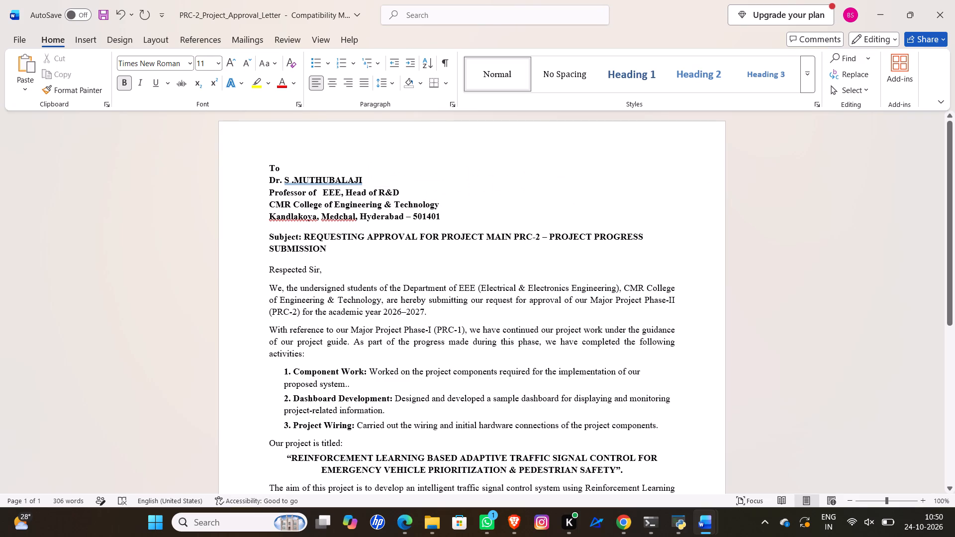
left_click_drag(269, 189, 433, 214)
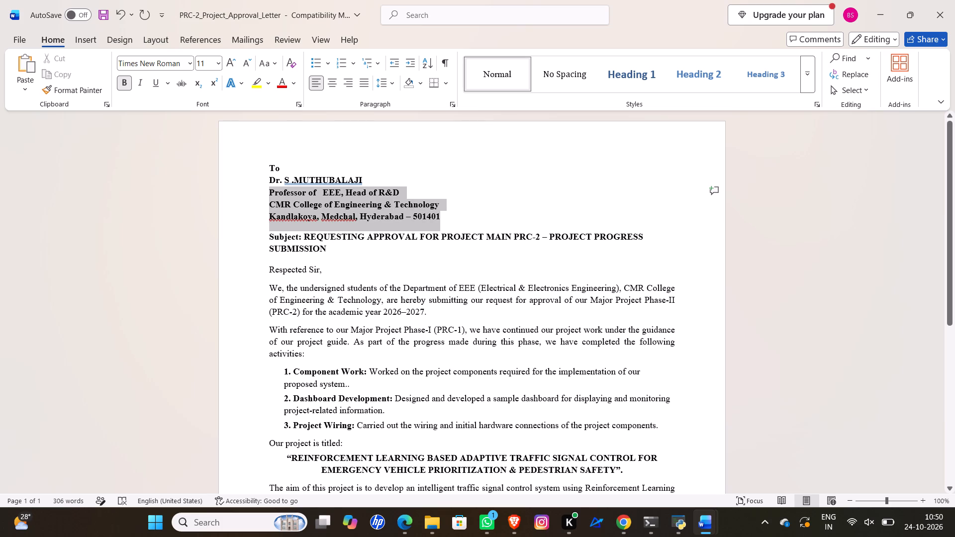
left_click_drag(433, 214, 433, 214)
left_click(441, 198)
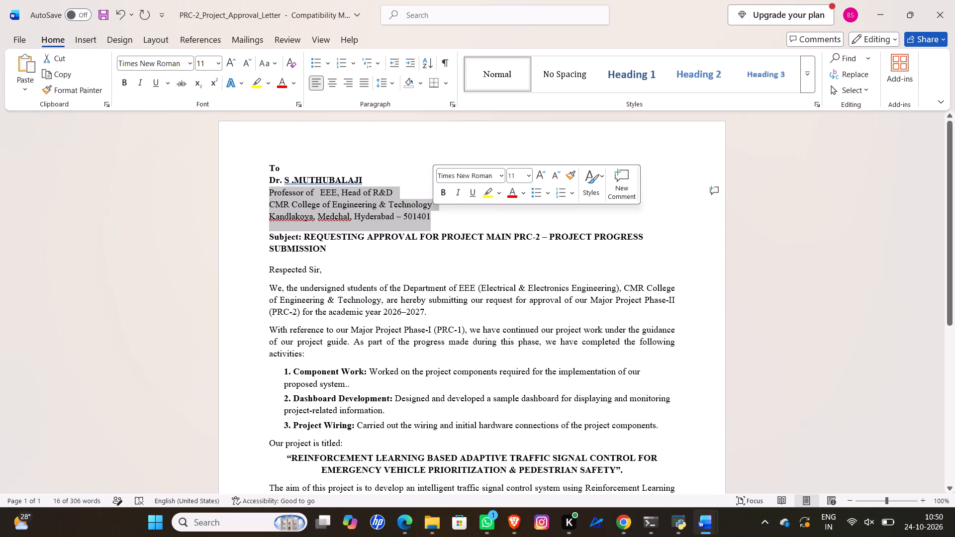
left_click(265, 164)
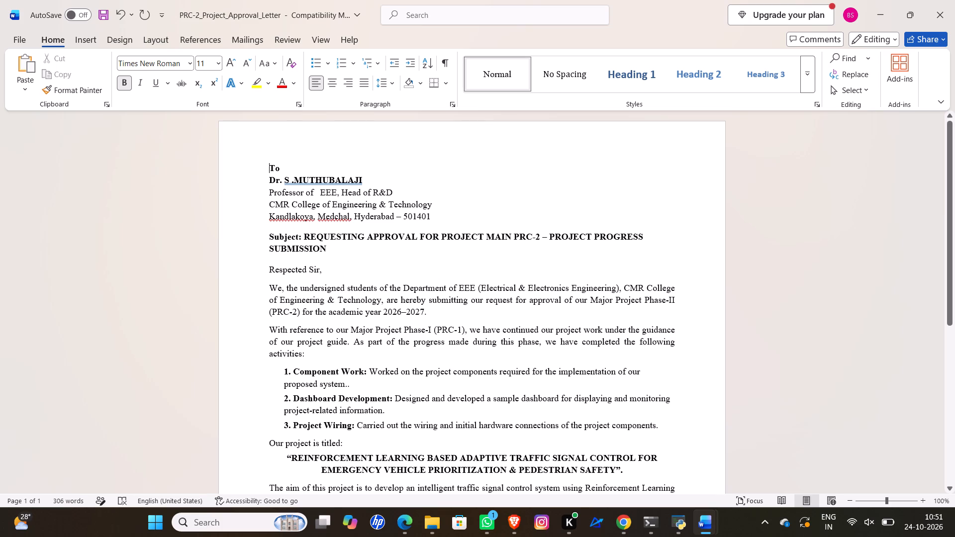
key("ctrl+s")
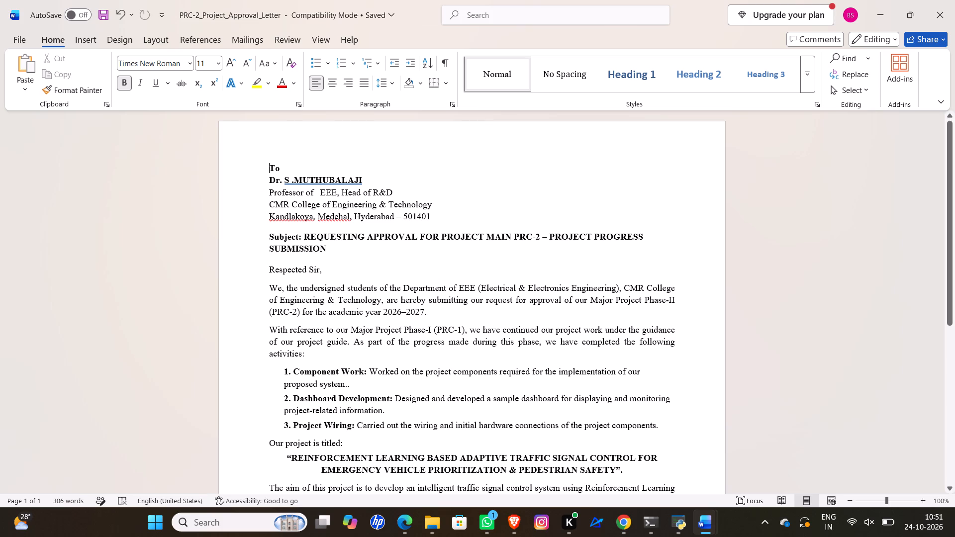
Delete "Professor of EEE," from the recipient's designation line, leaving "Head of R&D".
left_click(335, 193)
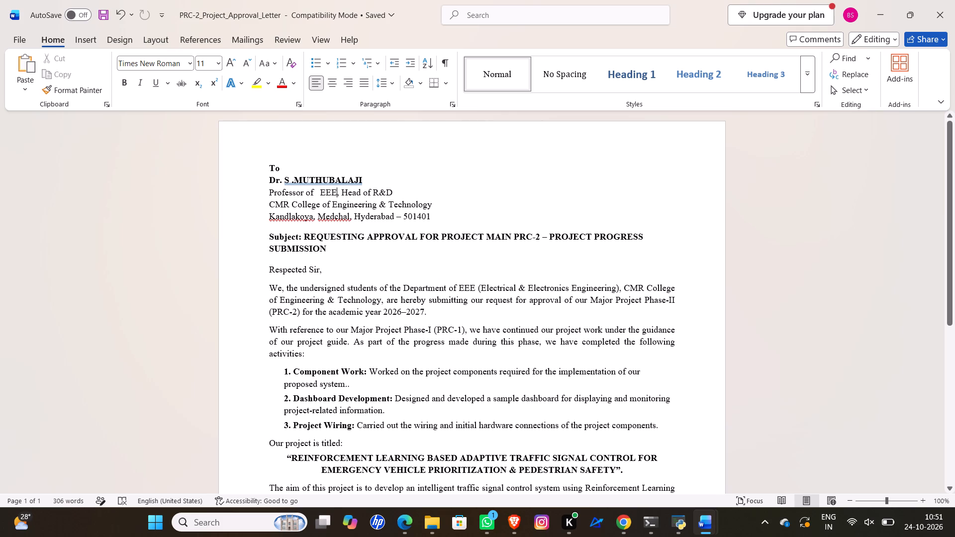
left_click(340, 193)
key("BackSpace")
key("BackSpace")
key("BackSpace")
key("BackSpace")
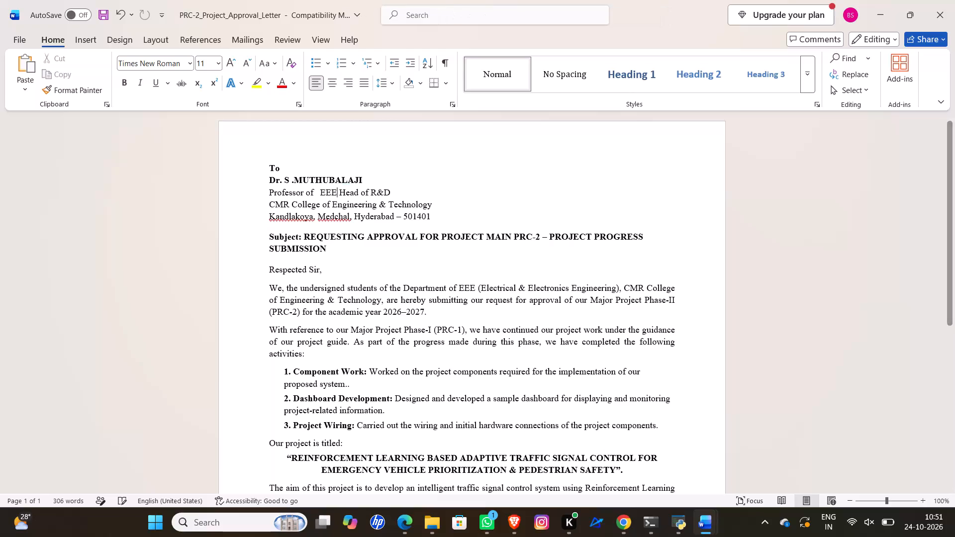
key("BackSpace")
key("BackSpace")
key("BackSpace")
key("BackSpace")
key("BackSpace")
key("BackSpace")
key("BackSpace")
key("BackSpace")
key("BackSpace")
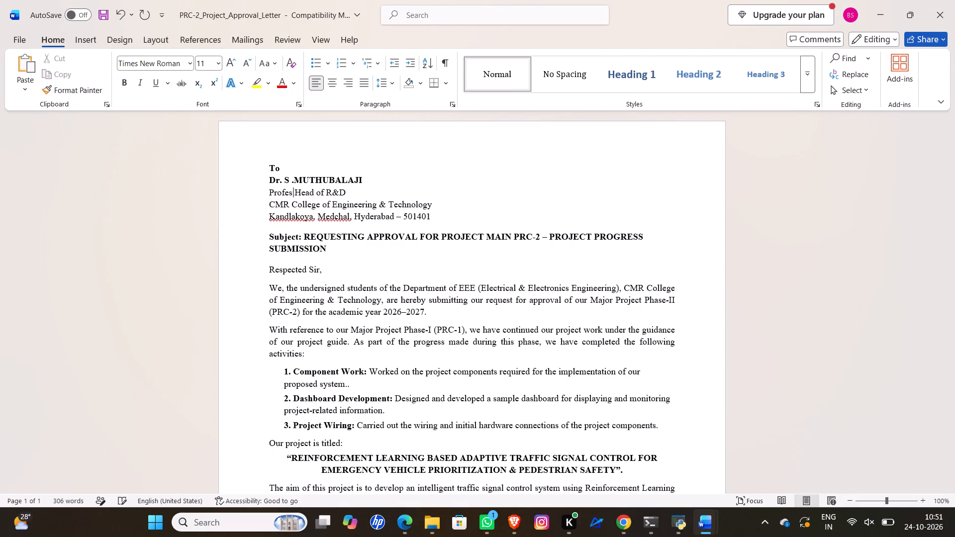
key("BackSpace")
key("BackSpace")
key("BackSpace")
key("BackSpace")
key("BackSpace")
key("BackSpace")
key("space")
key("space")
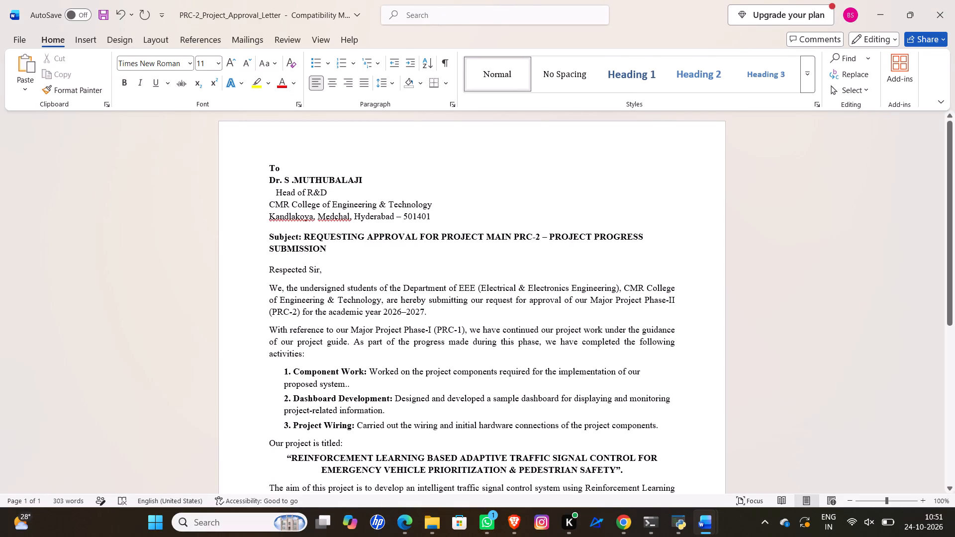
key("BackSpace")
key("BackSpace")
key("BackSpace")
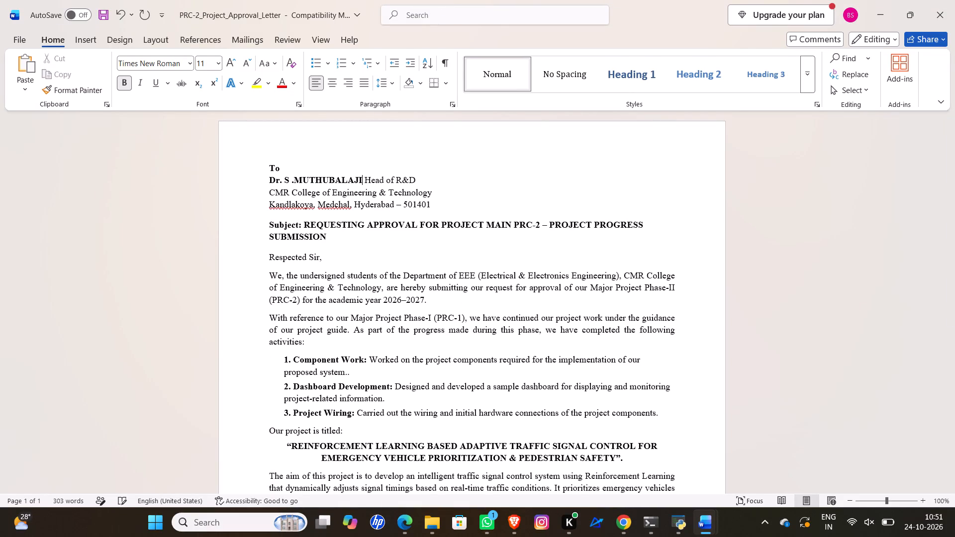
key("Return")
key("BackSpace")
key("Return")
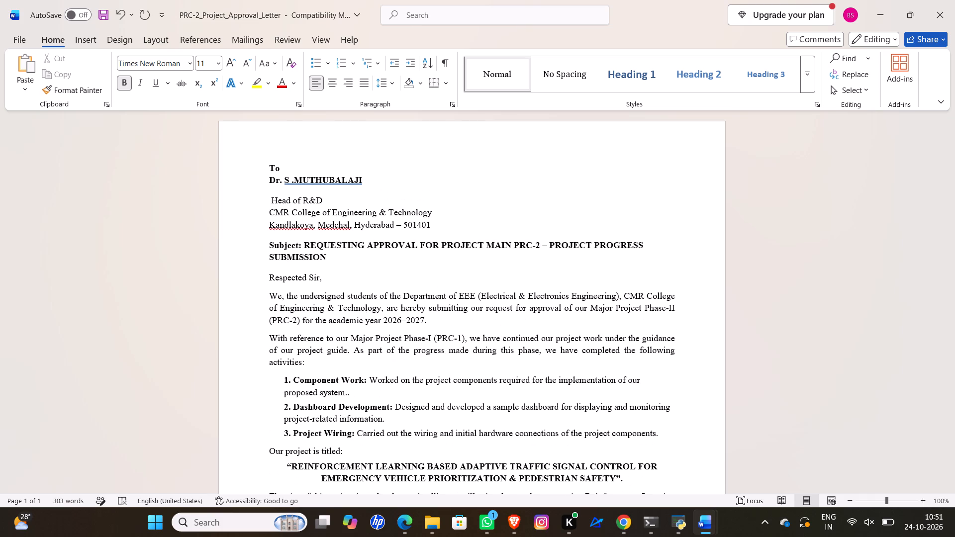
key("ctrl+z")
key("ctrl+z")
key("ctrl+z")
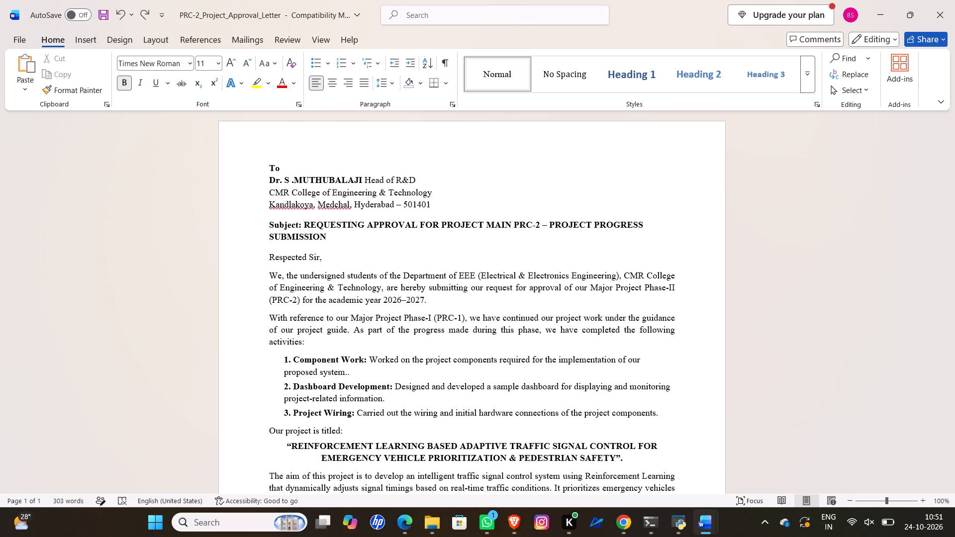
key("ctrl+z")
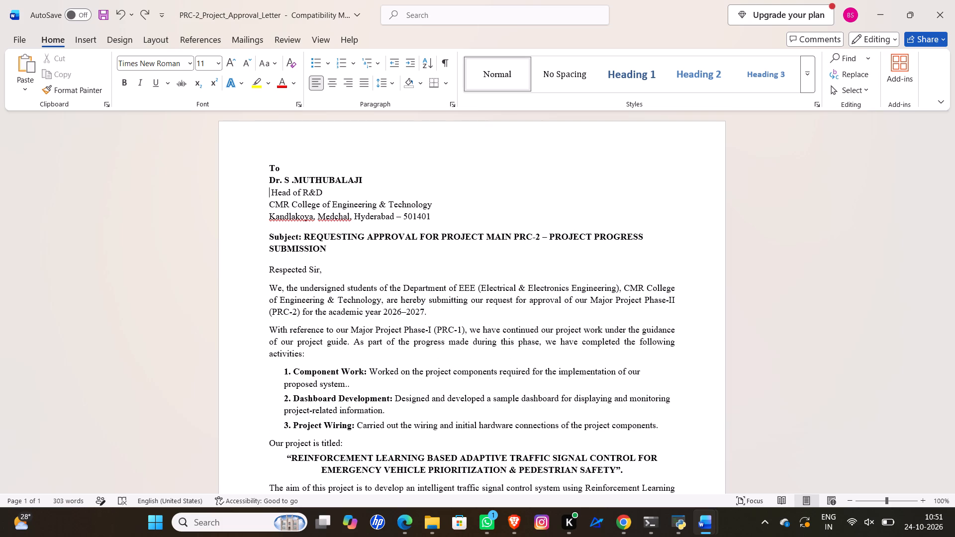
Delete the leading space before "Head of R&D" in the recipient's designation line.
key("Right")
key("BackSpace")
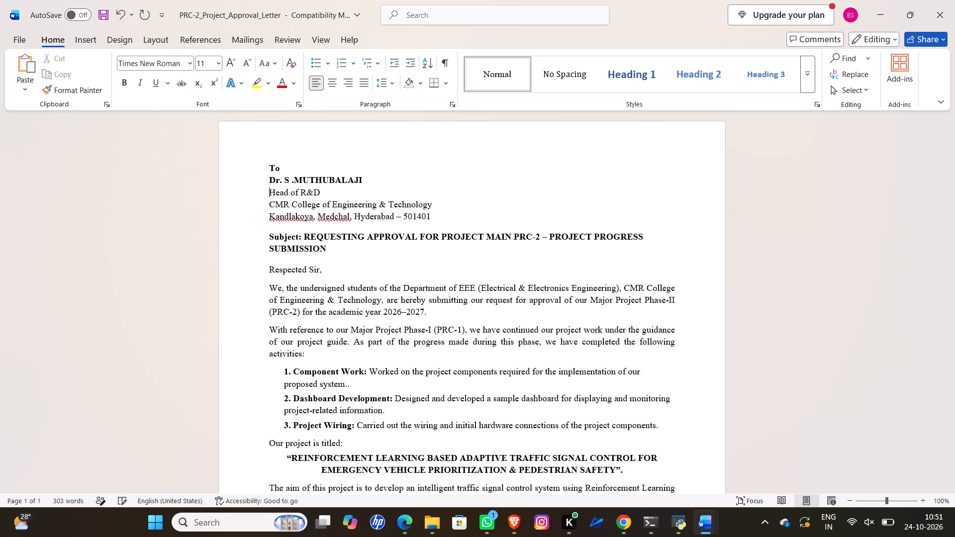
Extend the recipient's designation line to read "Head of R&D Department" and save the letter.
left_click(343, 195)
key("space")
key("d")
key("e")
type("pa")
type("rt")
type("ment")
key("ctrl+s")
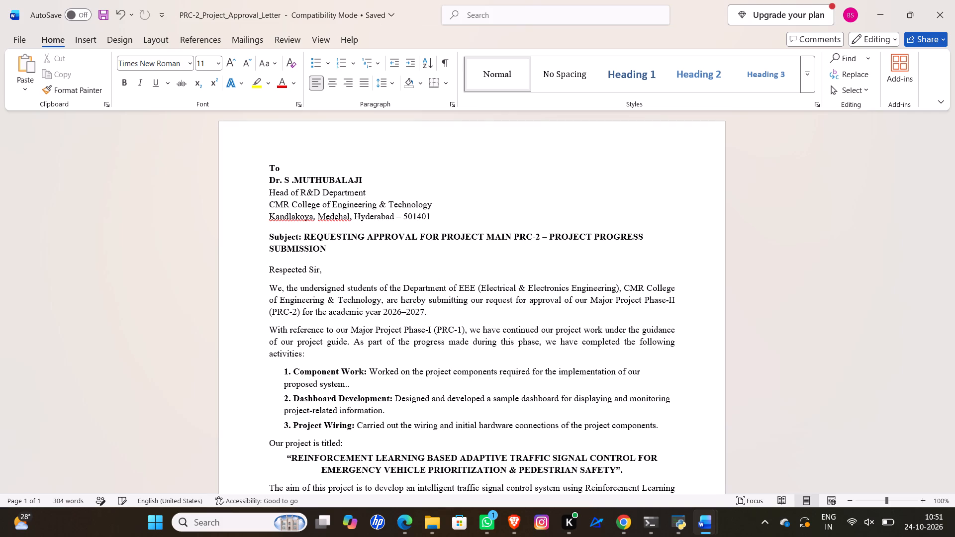
Save a copy in OneDrive as a Word Document named "PRC-2_Project_Approval_Letter 1", accepting the upgrade to the newest file format.
left_click(22, 38)
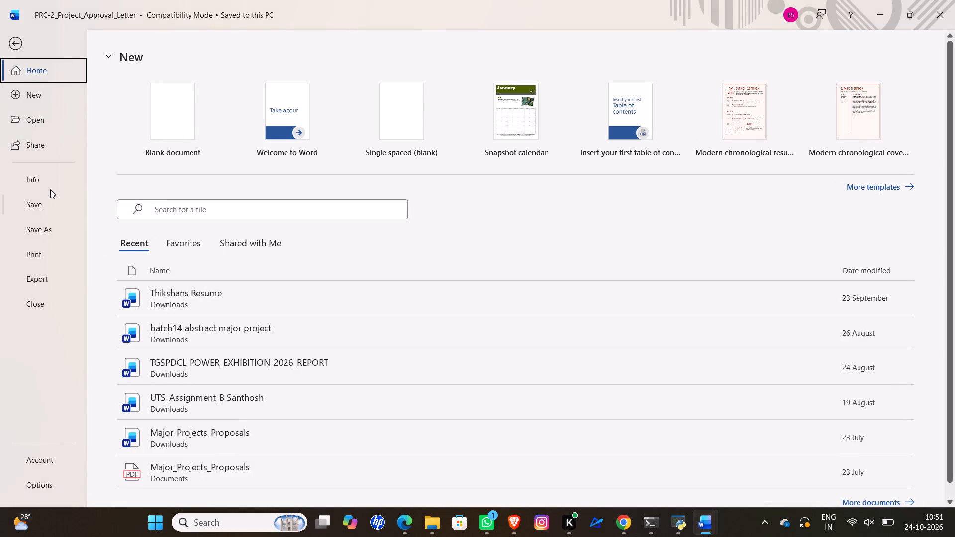
left_click(54, 227)
left_click(443, 77)
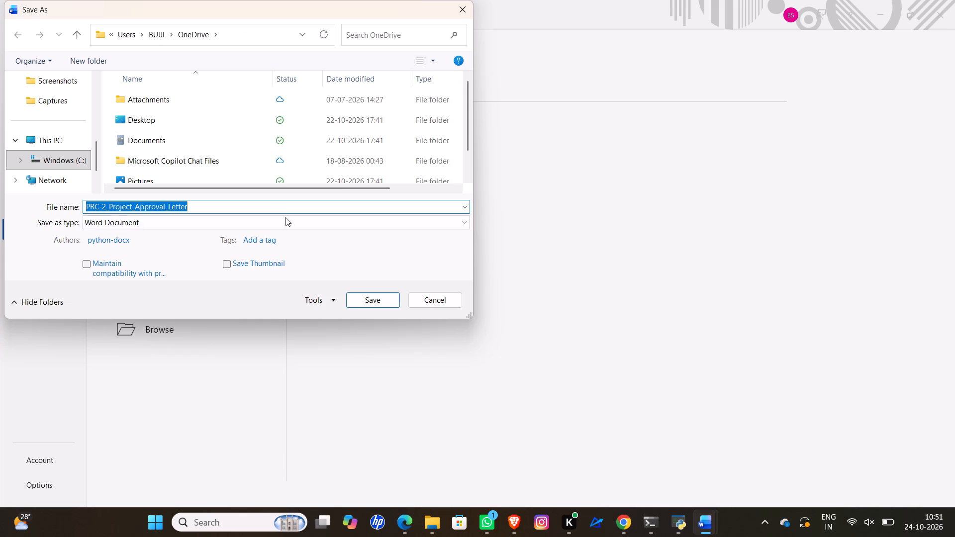
left_click(293, 207)
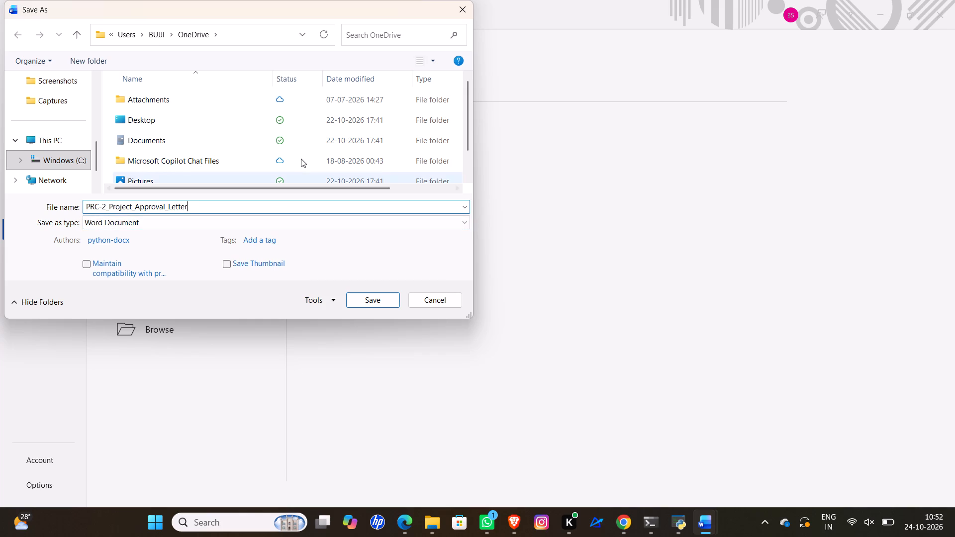
key("space")
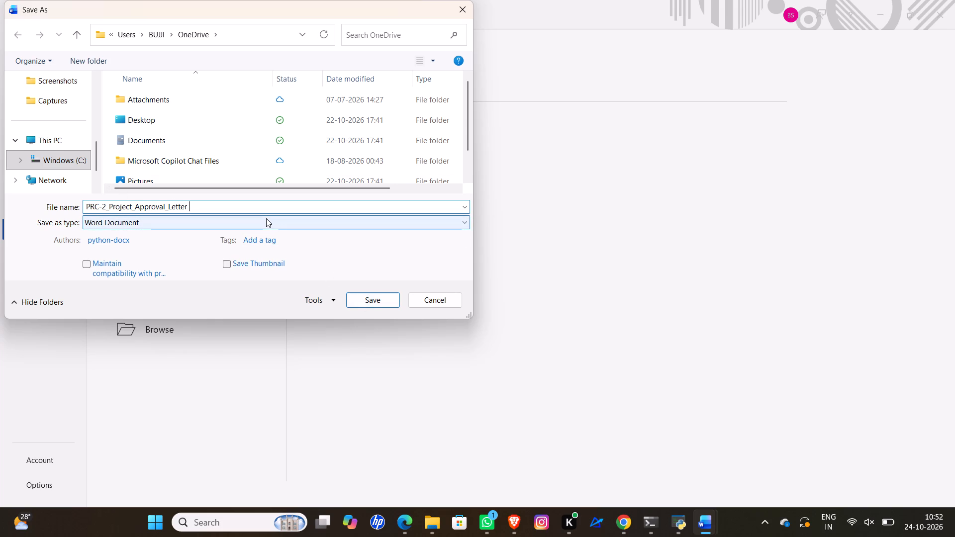
key("1")
left_click(373, 298)
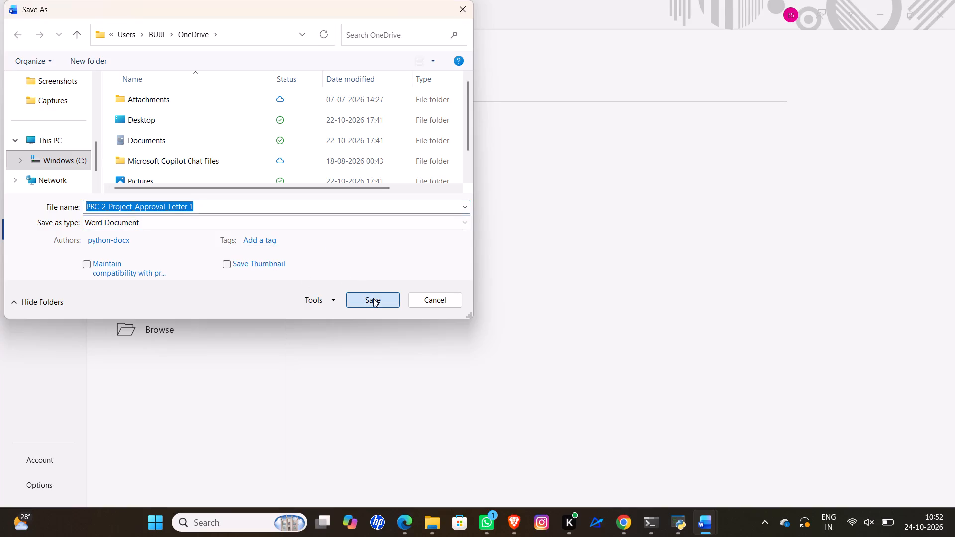
left_click(373, 298)
double_click(373, 298)
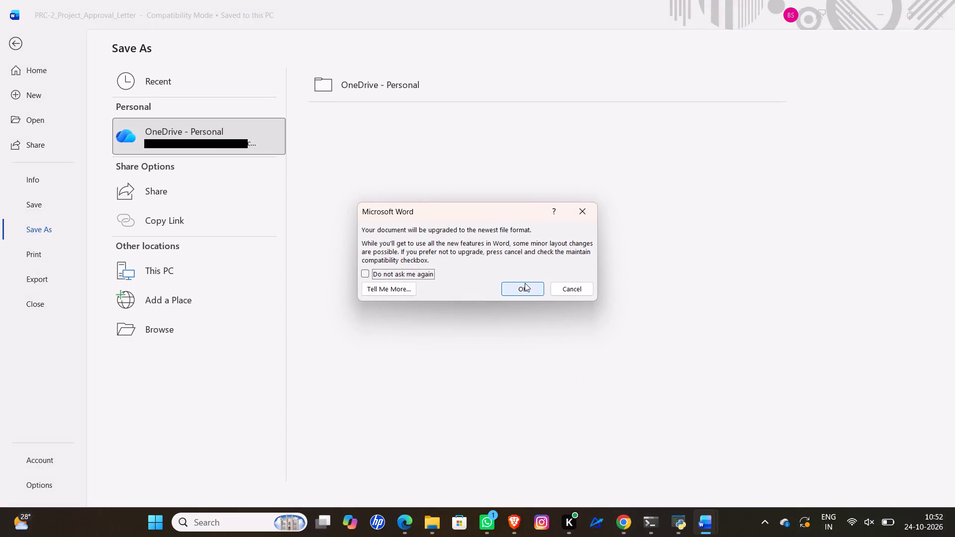
left_click(525, 283)
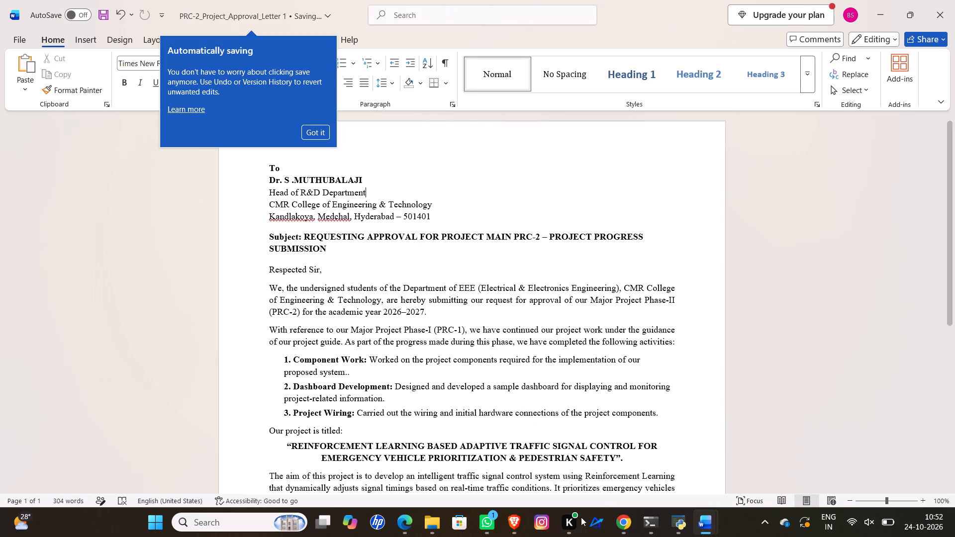
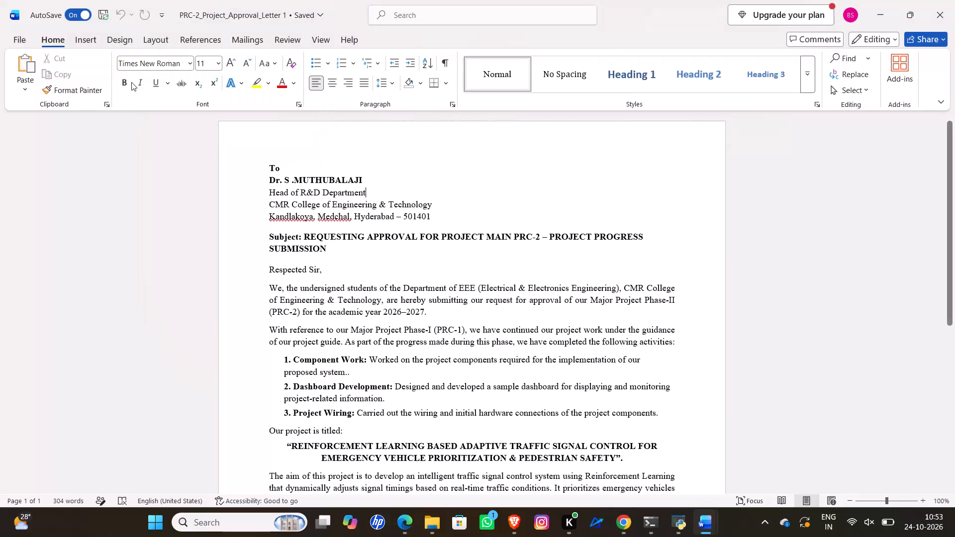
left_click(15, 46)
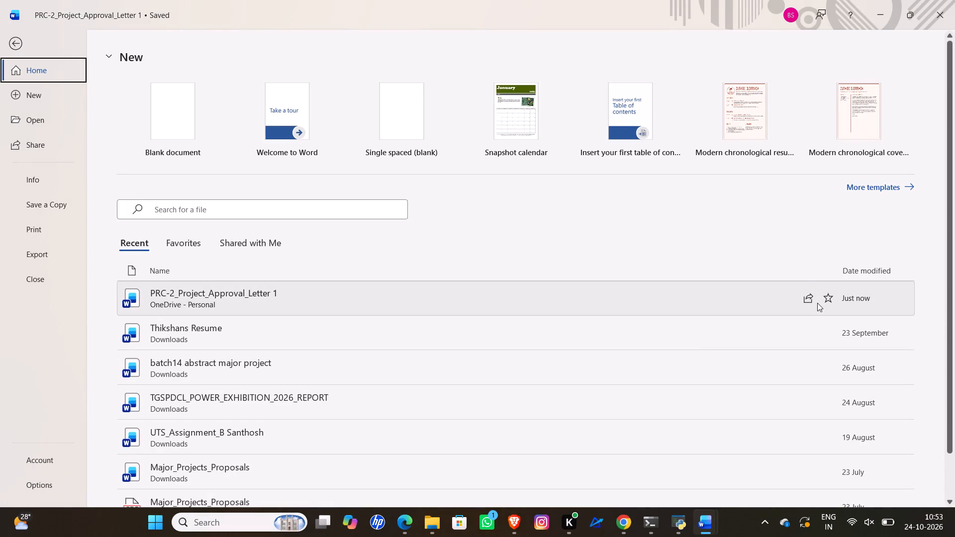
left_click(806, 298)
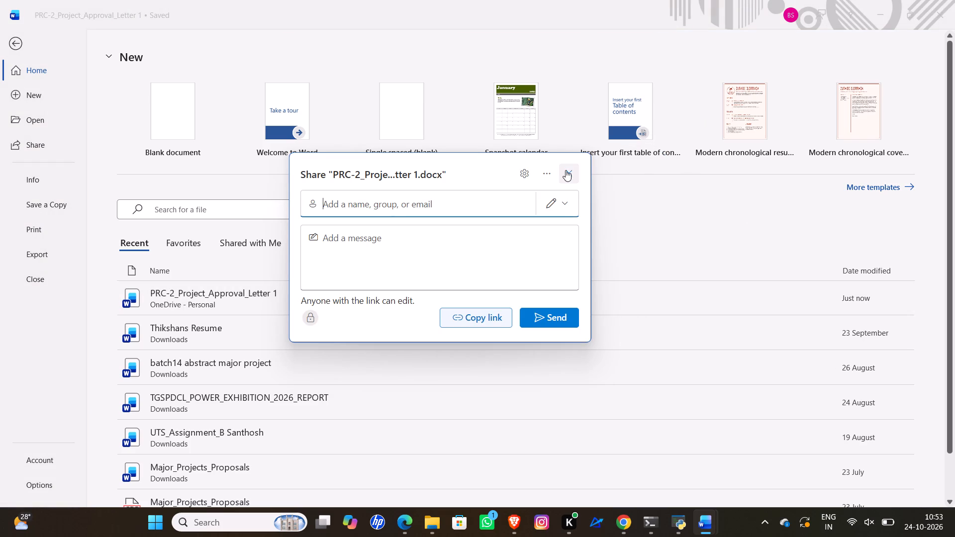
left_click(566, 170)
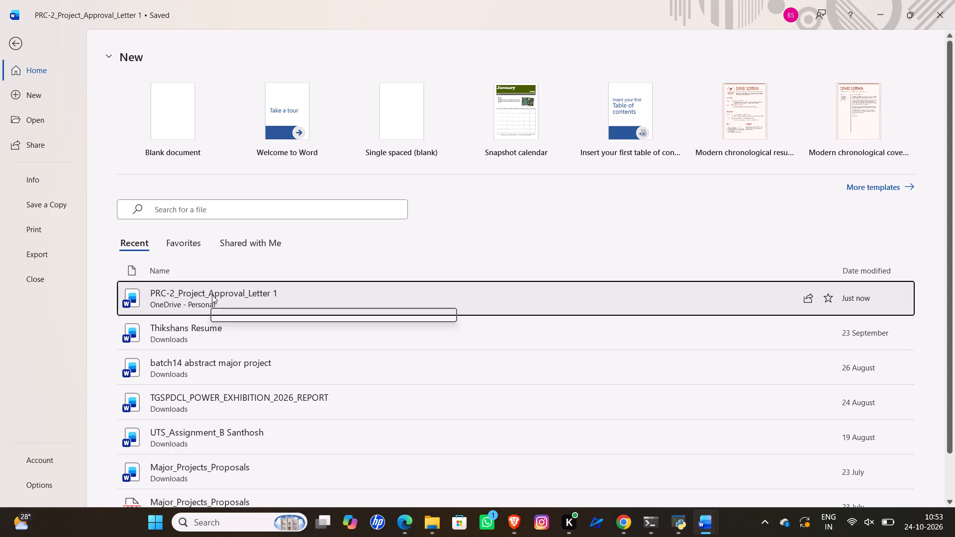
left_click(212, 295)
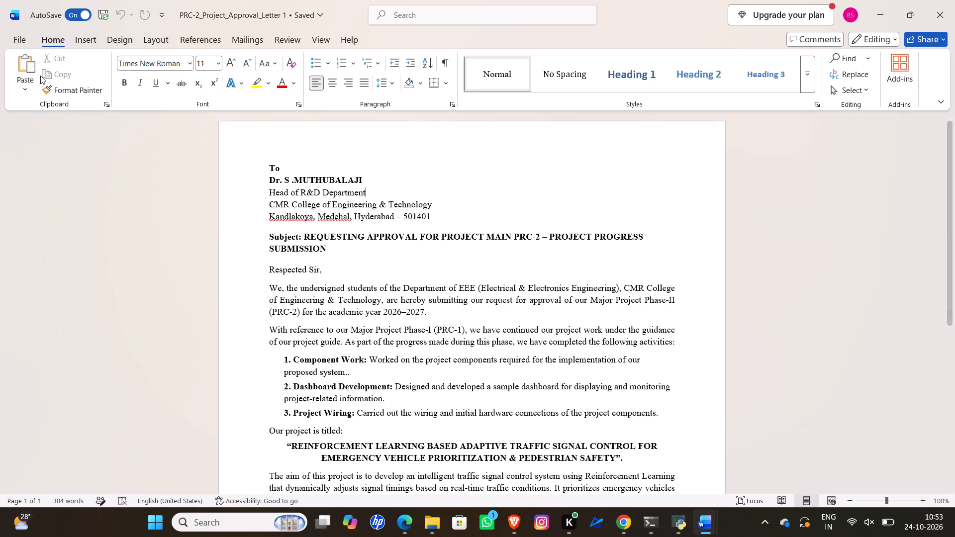
left_click(18, 41)
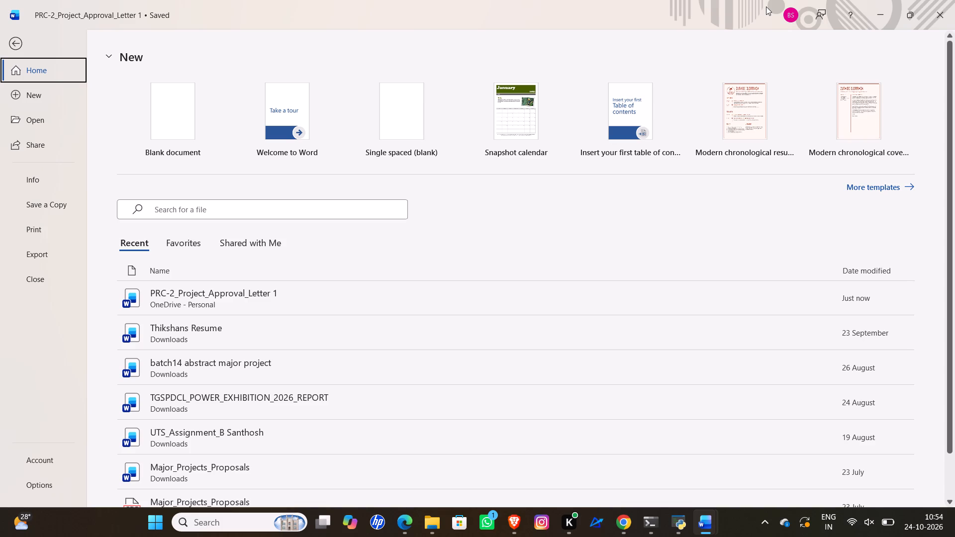